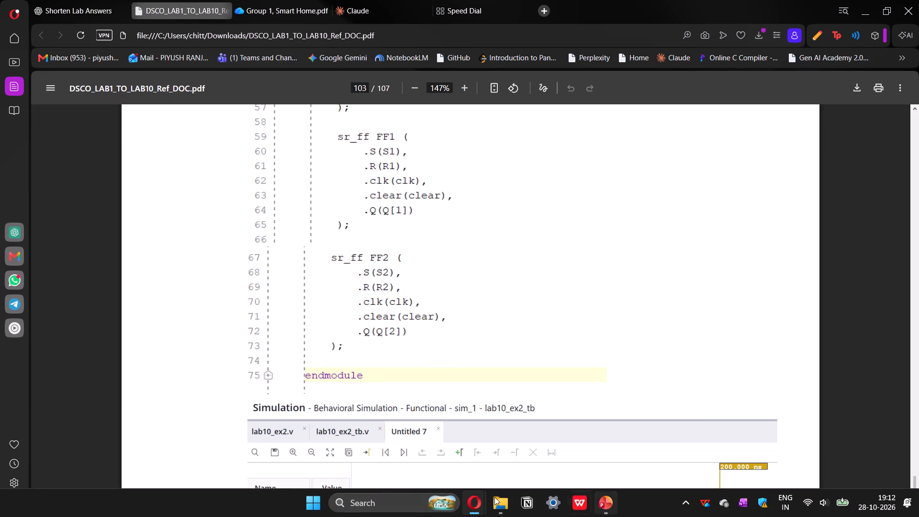
Launch Microsoft Word.
{"action": "left_click", "coordinate": [310, 492]}
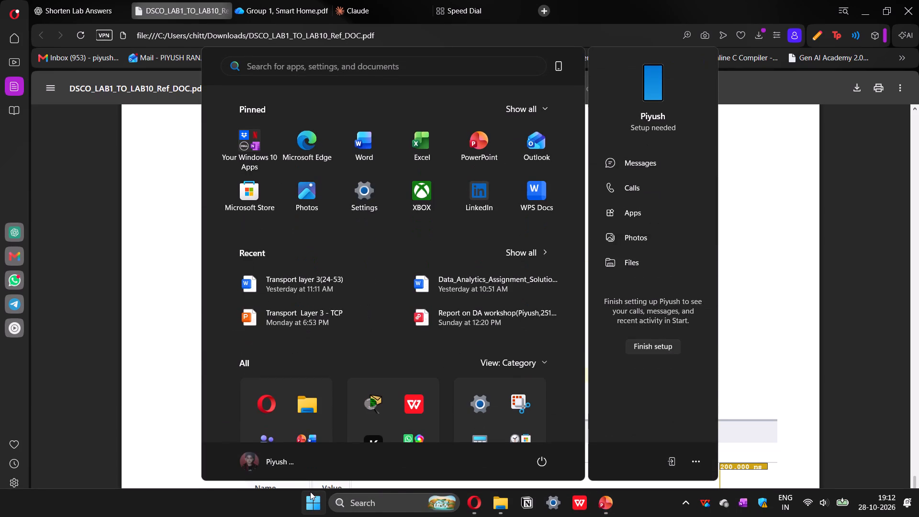
{"action": "left_click", "coordinate": [373, 157]}
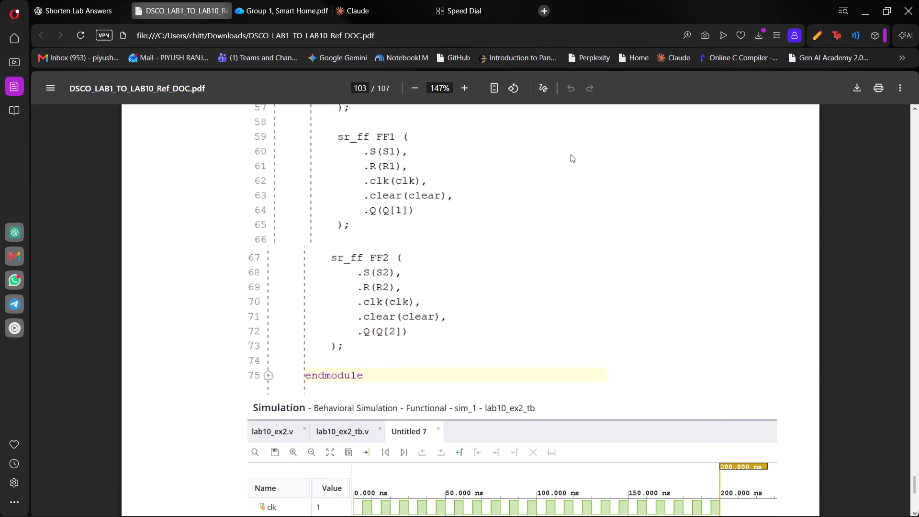
Open the downloaded Lab5_to_Lab10_Compressed_8pages PDF in the browser.
{"action": "left_click", "coordinate": [756, 38]}
{"action": "double_click", "coordinate": [675, 109]}
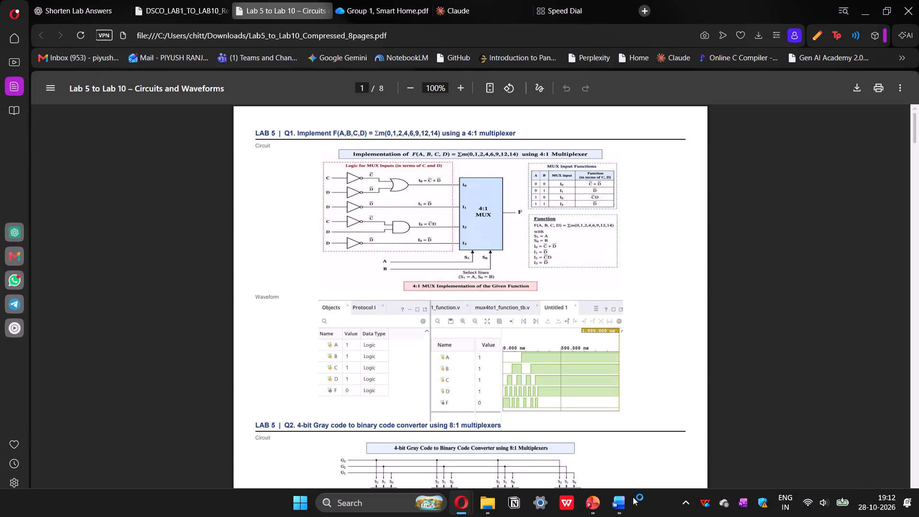
Arrange the browser and Word side by side, with the PDF on the left half, and create a blank Word document.
{"action": "key", "text": "super+Left"}
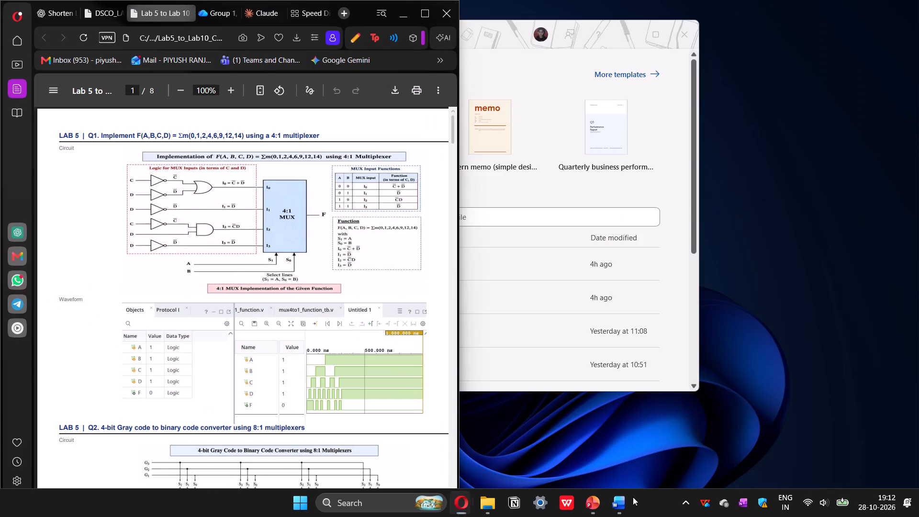
{"action": "left_click", "coordinate": [572, 226]}
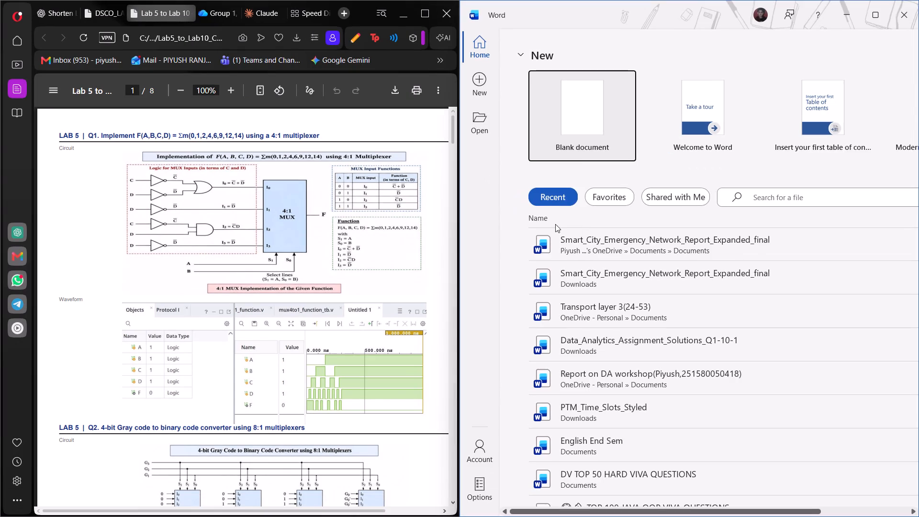
{"action": "left_click", "coordinate": [578, 147]}
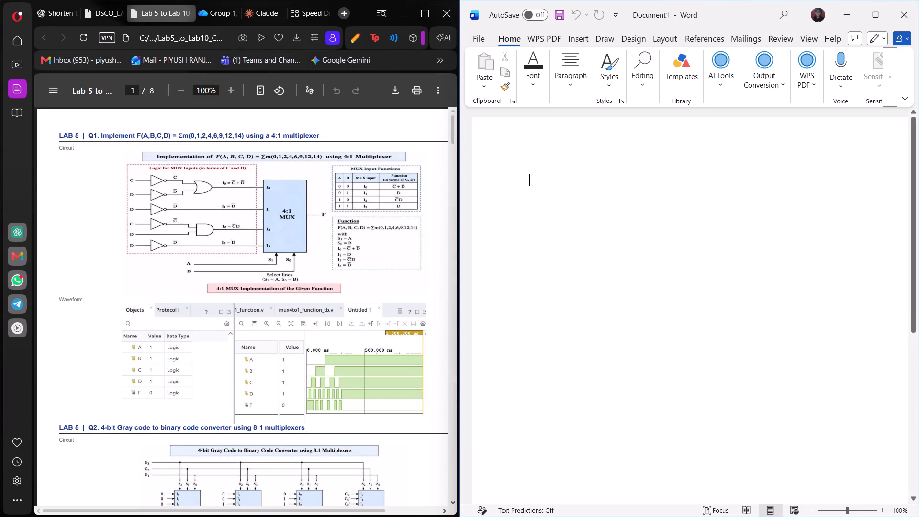
Copy a cropped snapshot of the Lab 5 Q1 heading and 4:1 multiplexer circuit, excluding the waveform, and paste it into the Word document.
{"action": "scroll", "coordinate": [221, 283], "scroll_direction": "up", "scroll_amount": 3}
{"action": "left_click", "coordinate": [221, 283]}
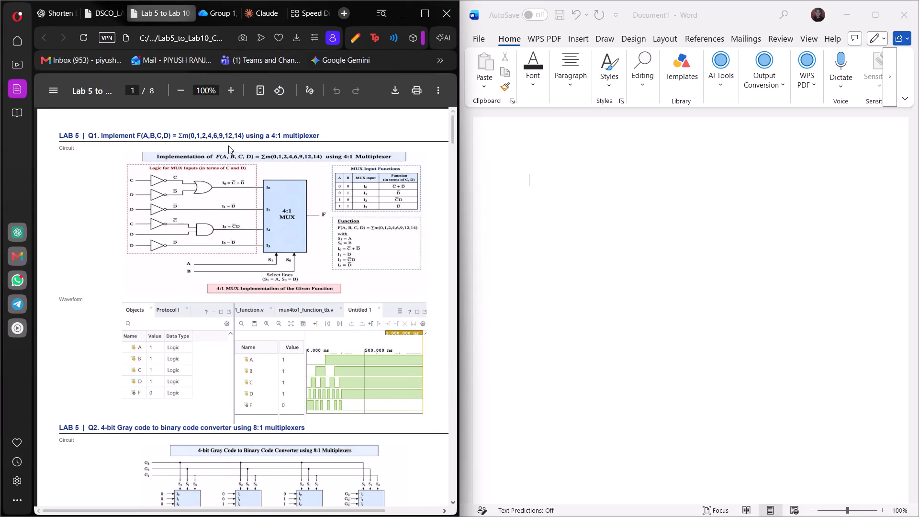
{"action": "left_click", "coordinate": [244, 34]}
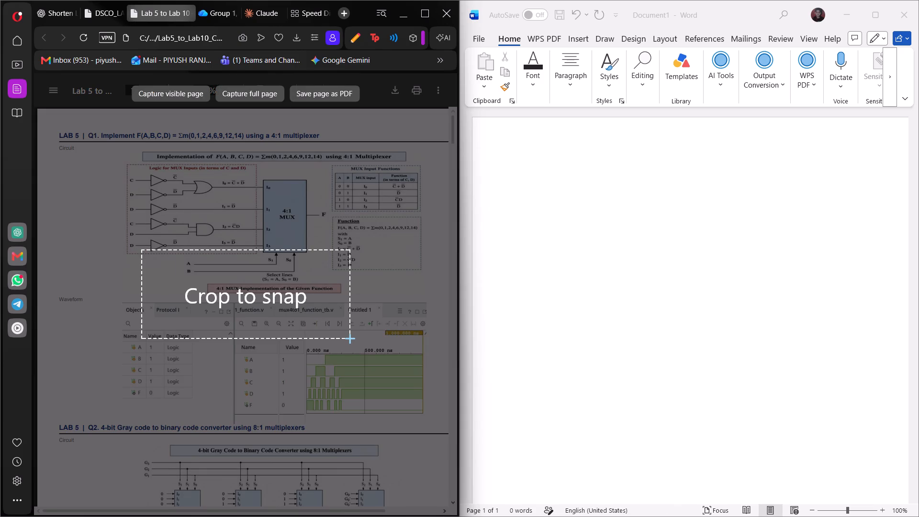
{"action": "left_click_drag", "start_coordinate": [54, 126], "coordinate": [399, 292]}
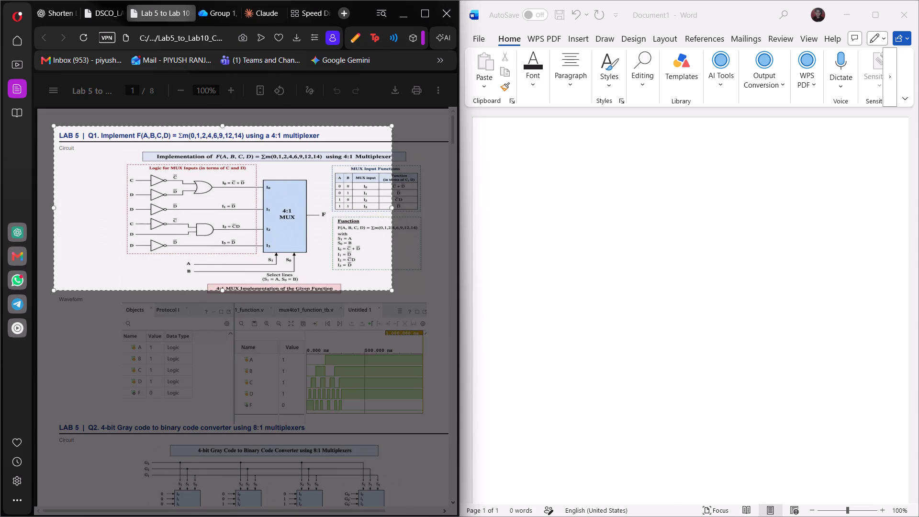
{"action": "left_click_drag", "start_coordinate": [399, 292], "coordinate": [443, 288]}
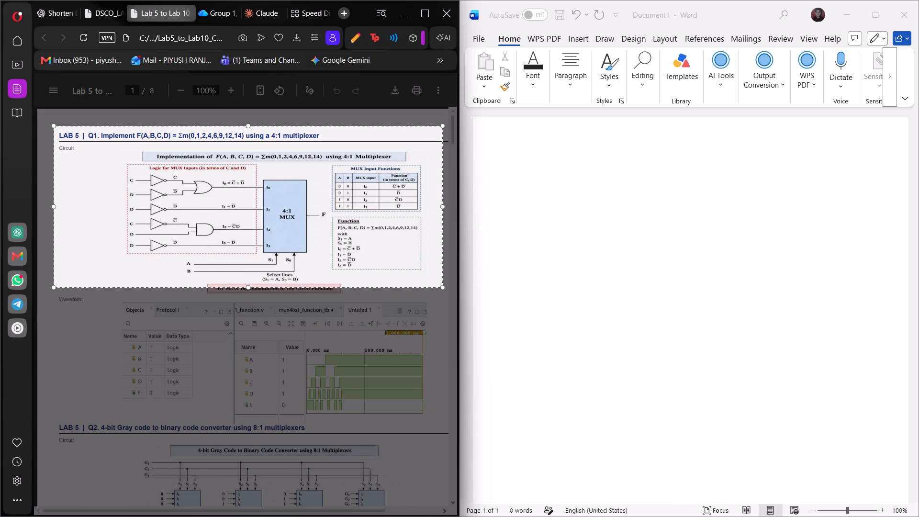
{"action": "left_click_drag", "start_coordinate": [443, 288], "coordinate": [445, 281]}
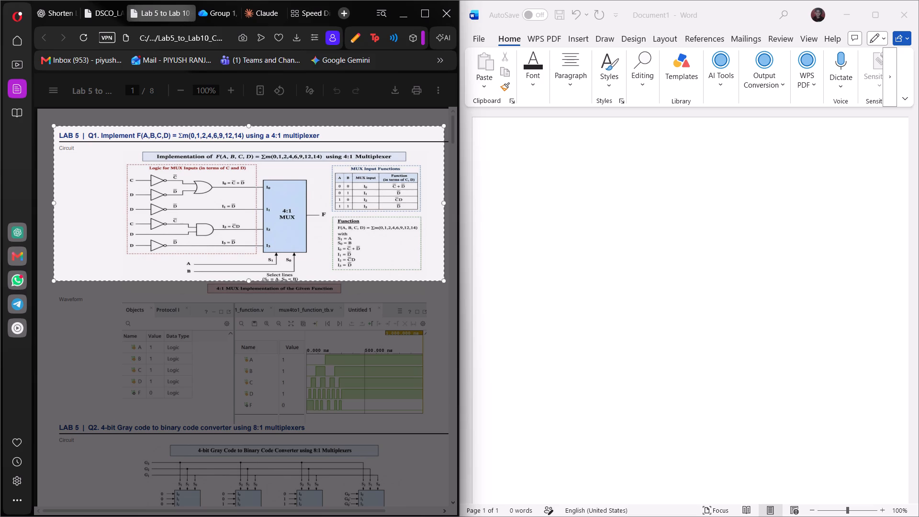
{"action": "left_click_drag", "start_coordinate": [445, 281], "coordinate": [449, 281]}
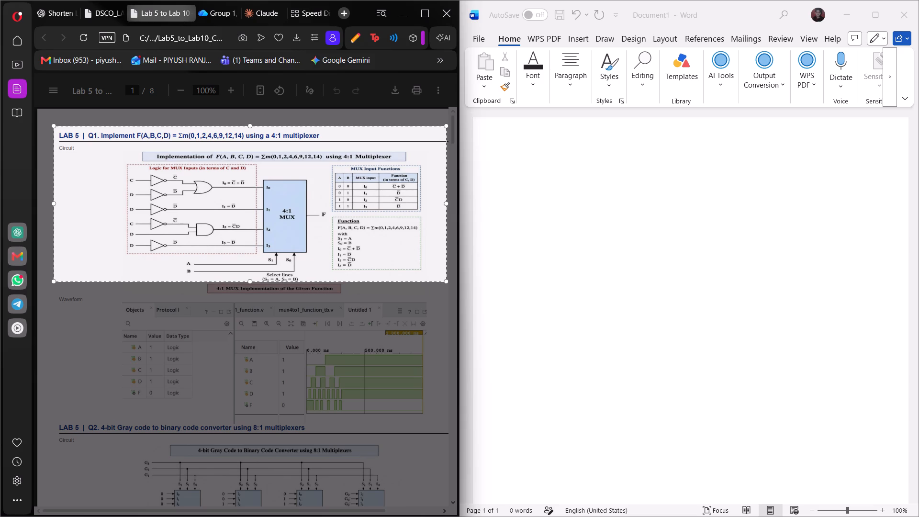
{"action": "left_click_drag", "start_coordinate": [449, 281], "coordinate": [450, 281]}
{"action": "left_click", "coordinate": [376, 292]}
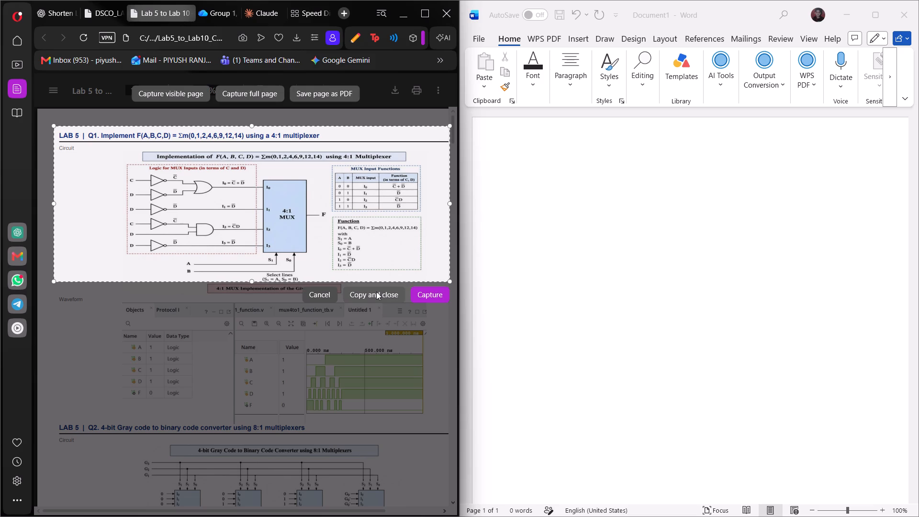
{"action": "left_click", "coordinate": [517, 159]}
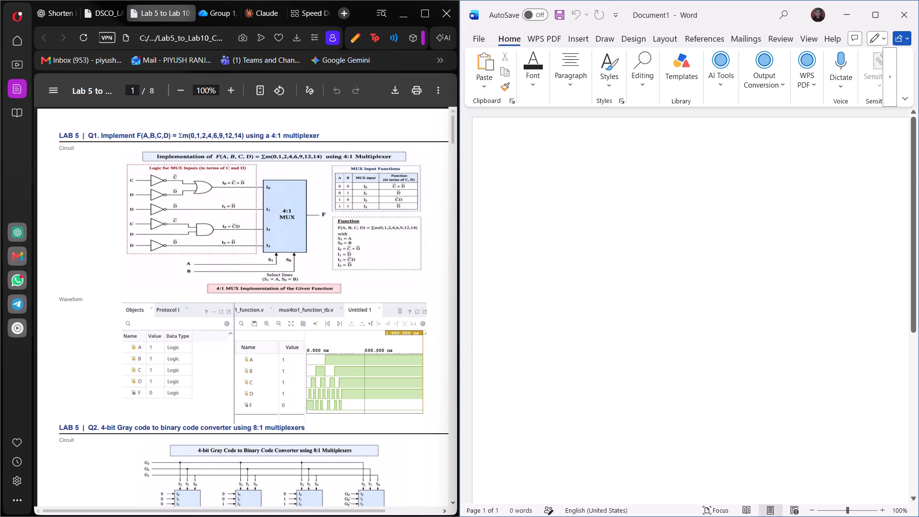
{"action": "key", "text": "ctrl+v"}
Copy a snapshot of the Lab 5 Q2 heading and 8:1 multiplexer circuit, without the data tables, and paste it below Q1 in Word.
{"action": "scroll", "coordinate": [200, 217], "scroll_direction": "down", "scroll_amount": 2}
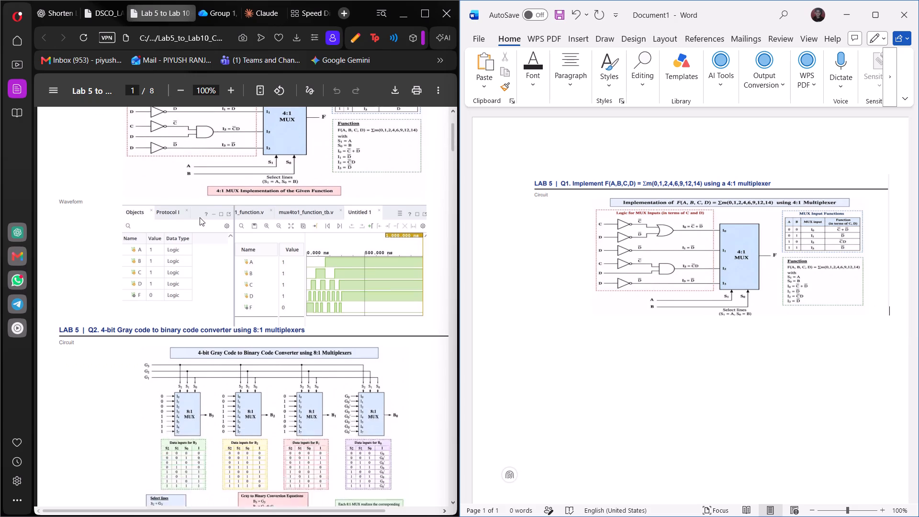
{"action": "scroll", "coordinate": [200, 217], "scroll_direction": "down", "scroll_amount": 1}
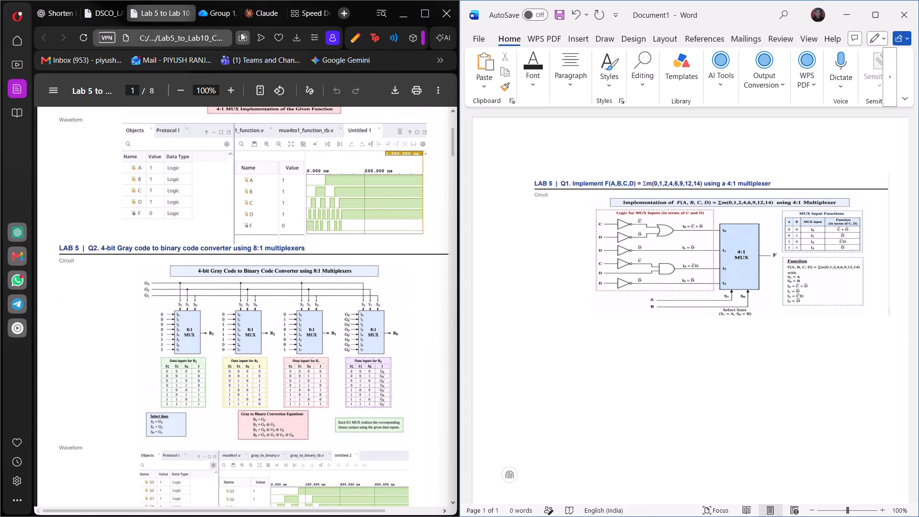
{"action": "left_click", "coordinate": [241, 33]}
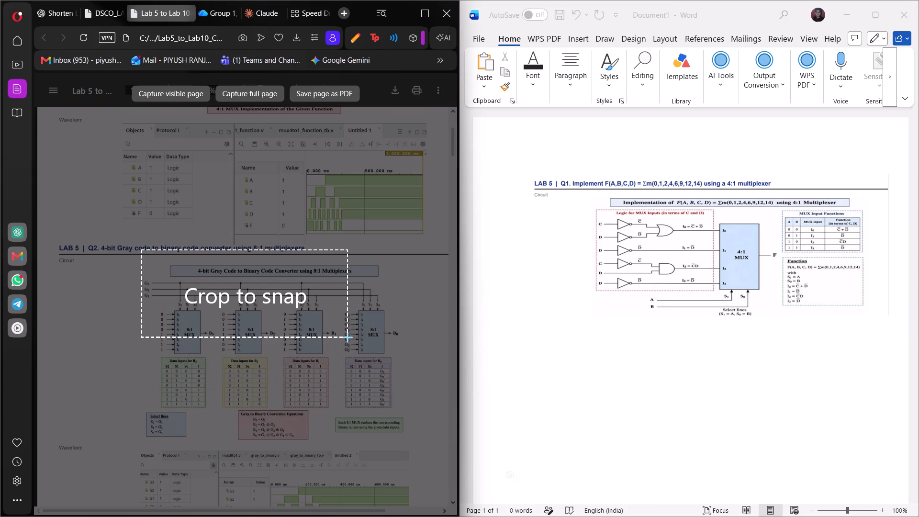
{"action": "left_click_drag", "start_coordinate": [53, 238], "coordinate": [435, 391]}
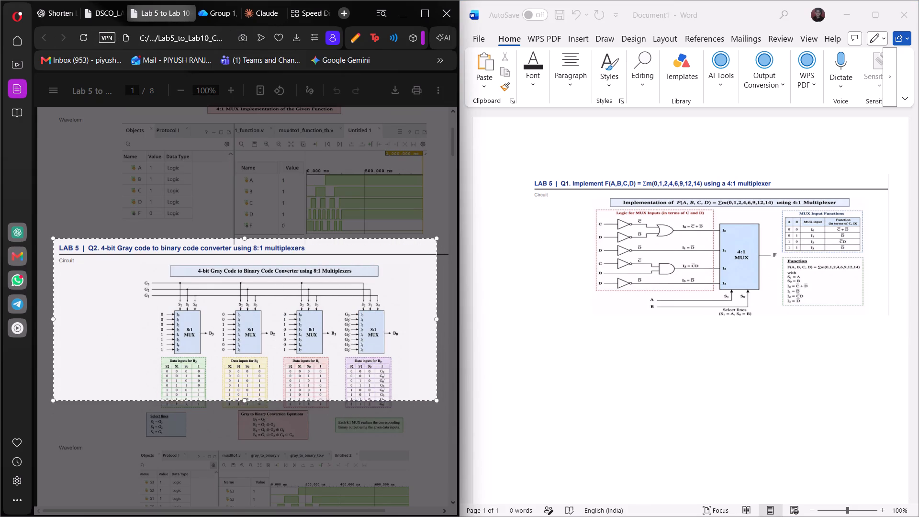
{"action": "left_click_drag", "start_coordinate": [435, 391], "coordinate": [437, 358]}
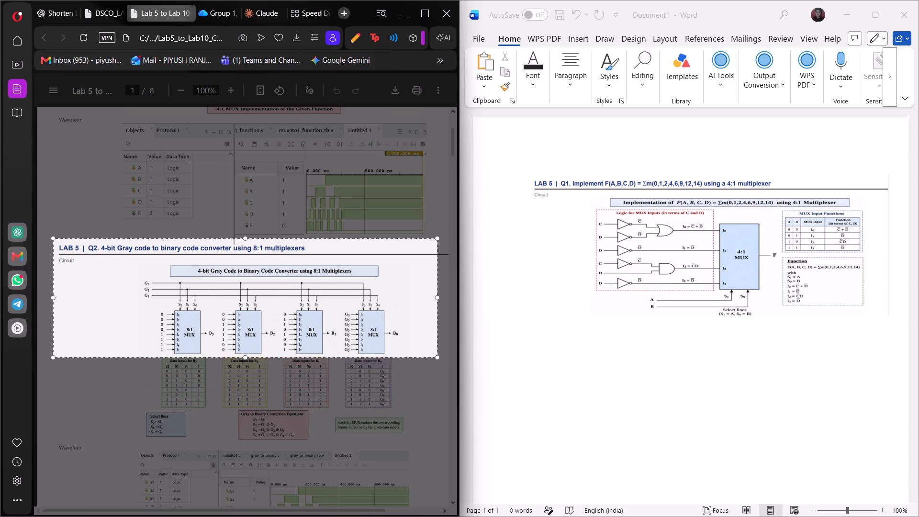
{"action": "left_click_drag", "start_coordinate": [437, 358], "coordinate": [448, 357]}
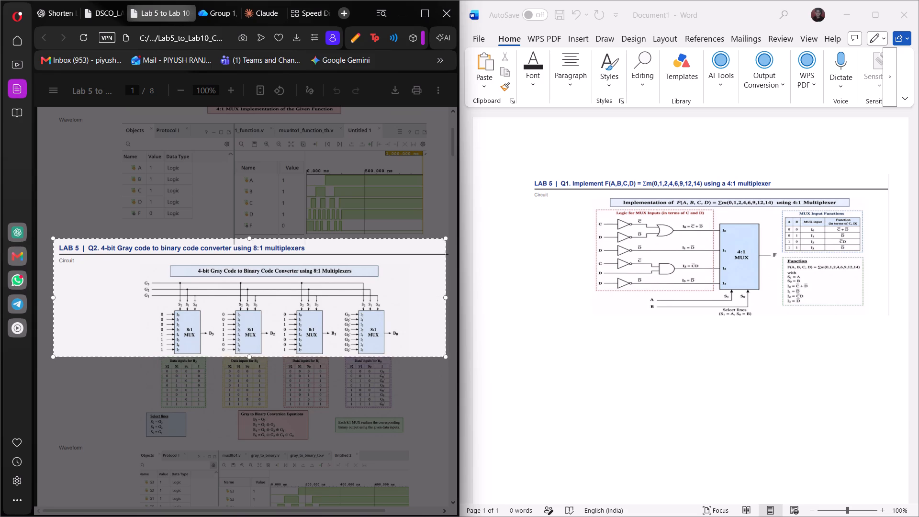
{"action": "left_click_drag", "start_coordinate": [448, 357], "coordinate": [449, 357]}
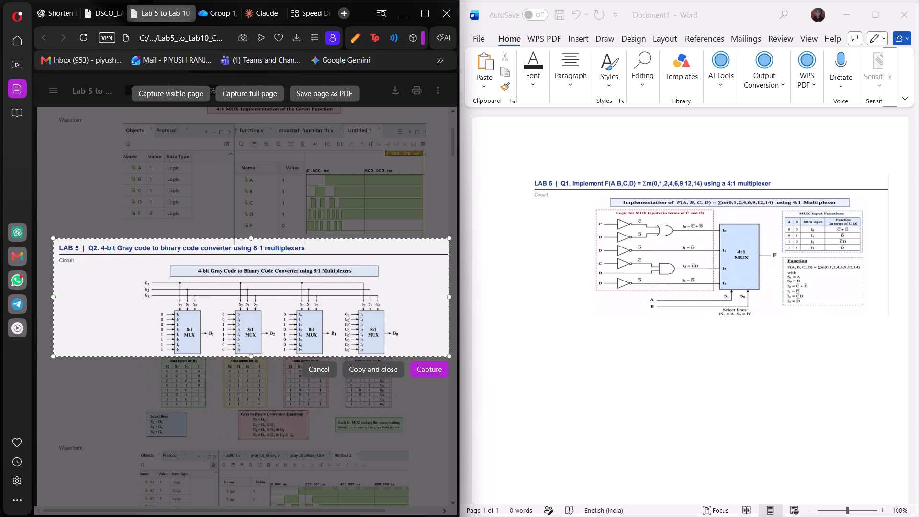
{"action": "left_click", "coordinate": [381, 364]}
{"action": "left_click", "coordinate": [524, 357]}
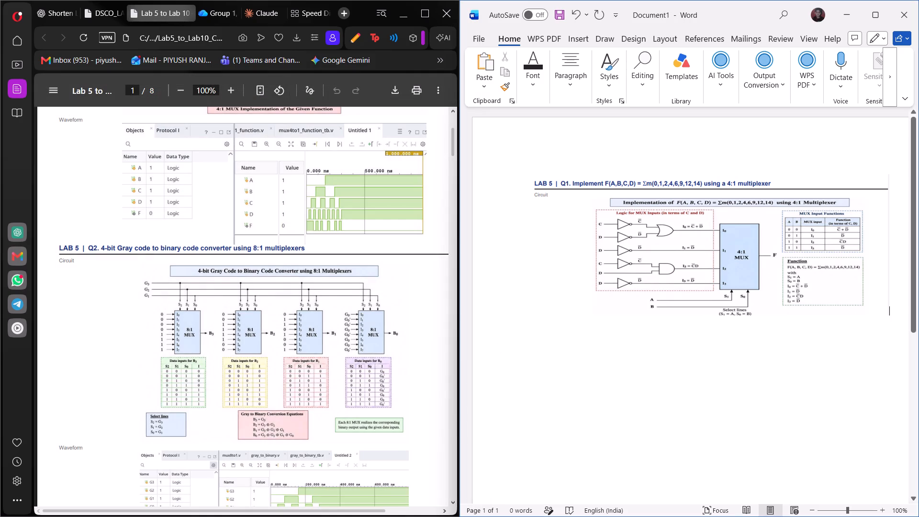
{"action": "key", "text": "ctrl+v"}
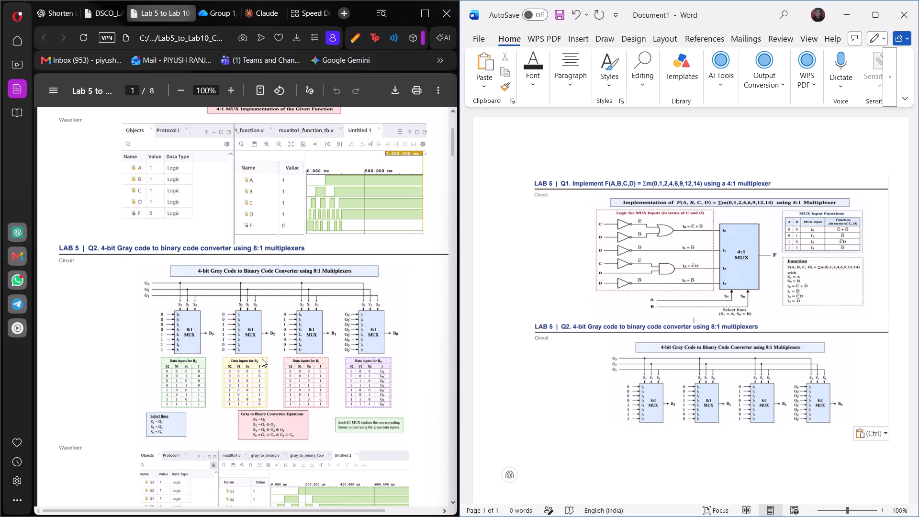
Copy a snapshot of the Lab 5 Q3 heading and 4-to-16 decoder circuit with its notes, and paste it below Q2 in Word.
{"action": "scroll", "coordinate": [260, 359], "scroll_direction": "down", "scroll_amount": 4}
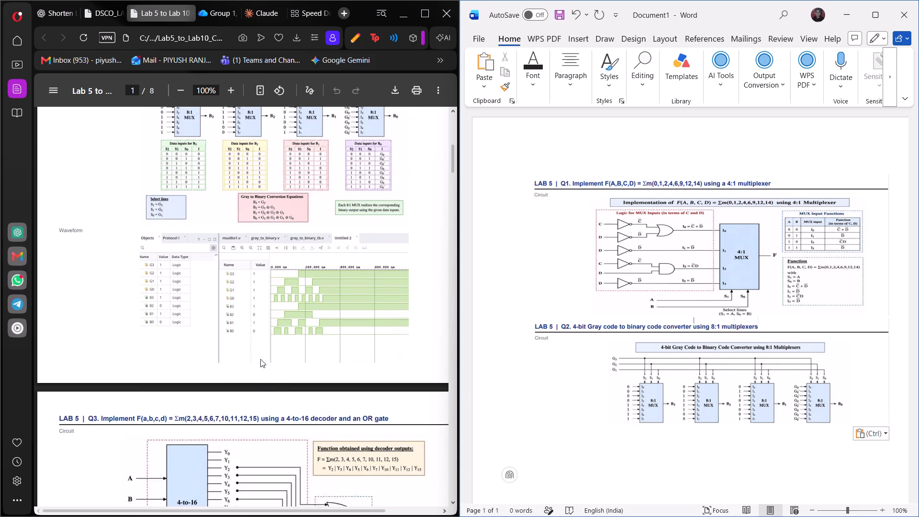
{"action": "scroll", "coordinate": [260, 359], "scroll_direction": "down", "scroll_amount": 3}
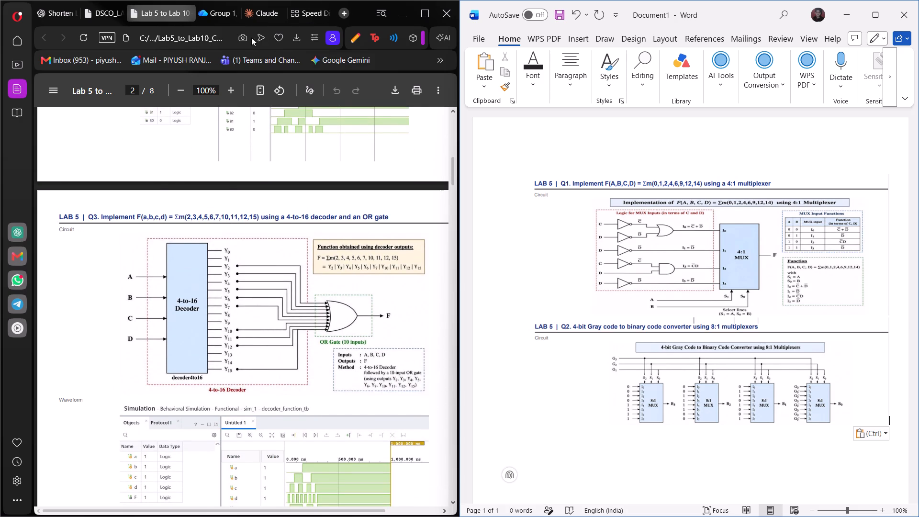
{"action": "left_click", "coordinate": [248, 37]}
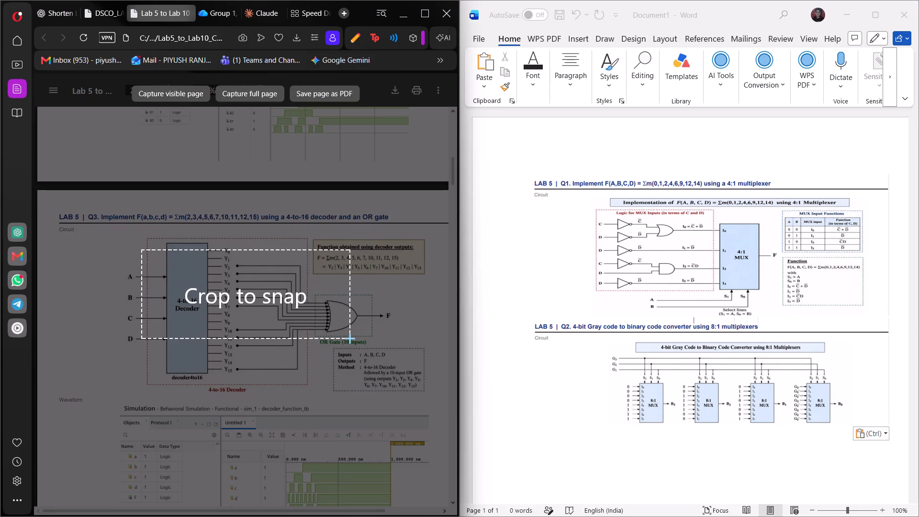
{"action": "left_click_drag", "start_coordinate": [48, 207], "coordinate": [485, 396]}
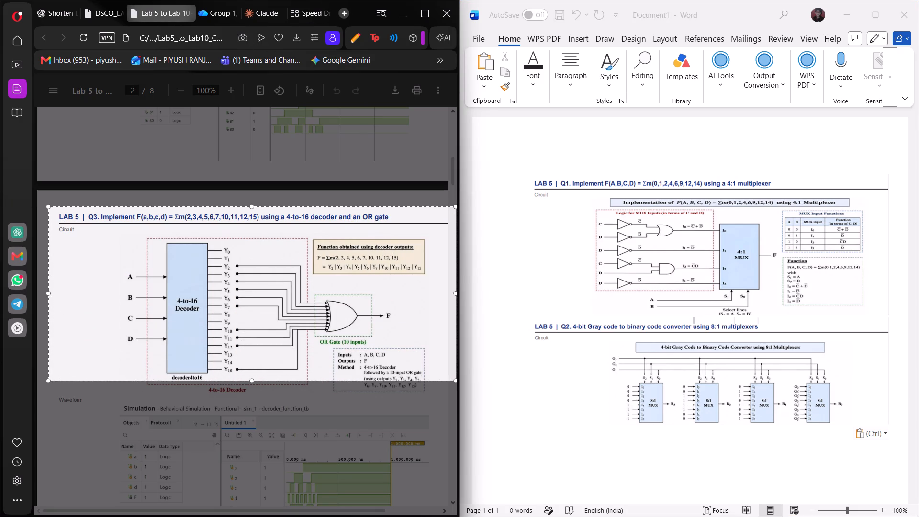
{"action": "left_click_drag", "start_coordinate": [485, 396], "coordinate": [436, 401]}
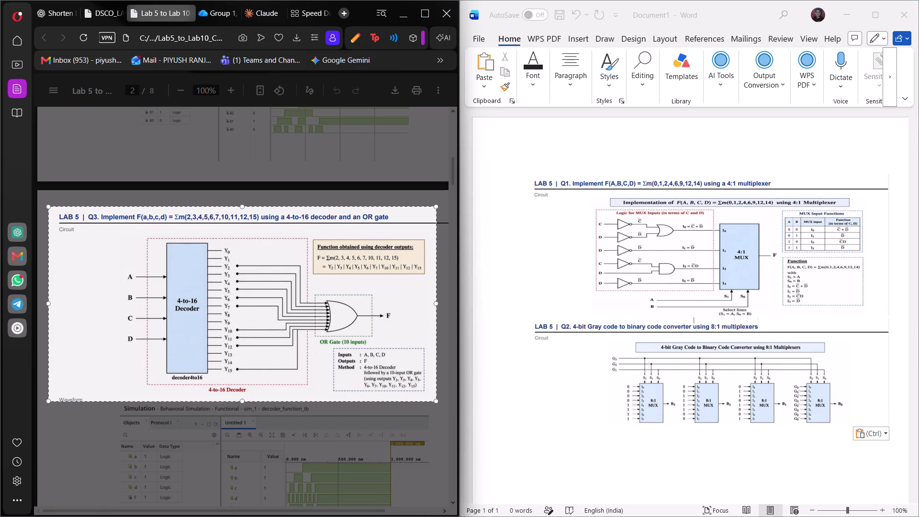
{"action": "left_click_drag", "start_coordinate": [436, 401], "coordinate": [448, 396]}
{"action": "left_click", "coordinate": [396, 405]}
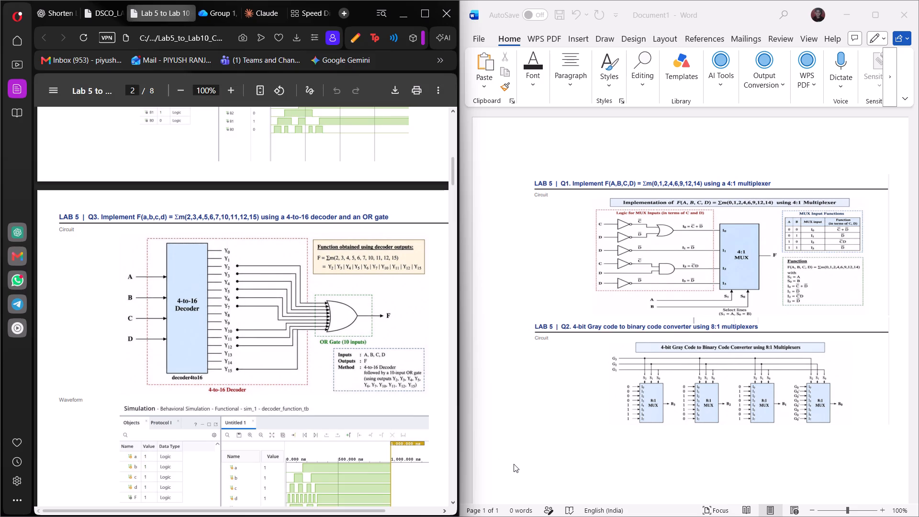
{"action": "left_click", "coordinate": [515, 463]}
{"action": "key", "text": "ctrl+v"}
Copy a snapshot of the Lab 5 Q4 heading and 2-to-4 decoder majority circuit, without its tables, and paste it below Q3 in Word.
{"action": "scroll", "coordinate": [253, 371], "scroll_direction": "down", "scroll_amount": 5}
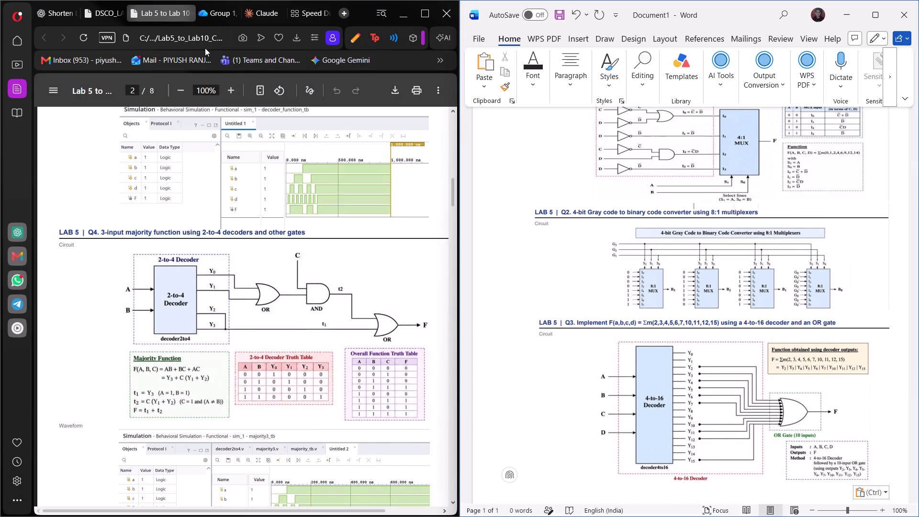
{"action": "left_click", "coordinate": [240, 40]}
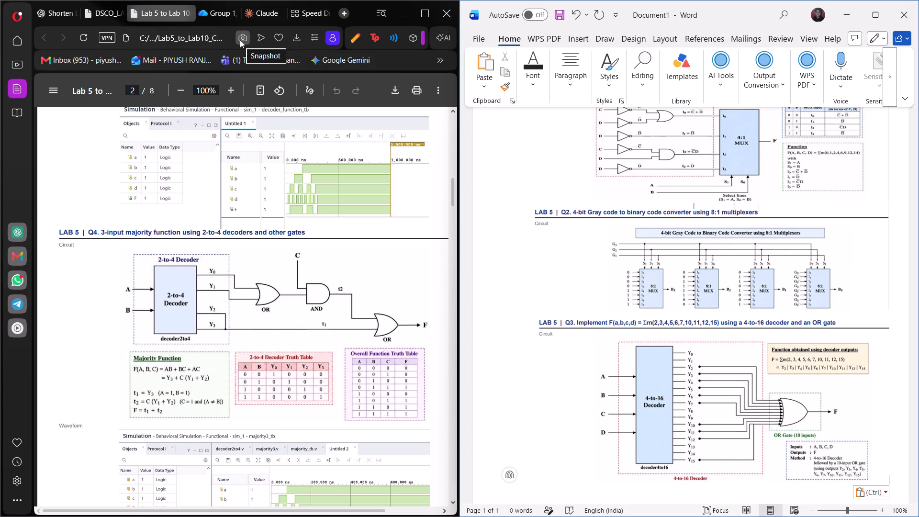
{"action": "left_click_drag", "start_coordinate": [51, 223], "coordinate": [228, 334]}
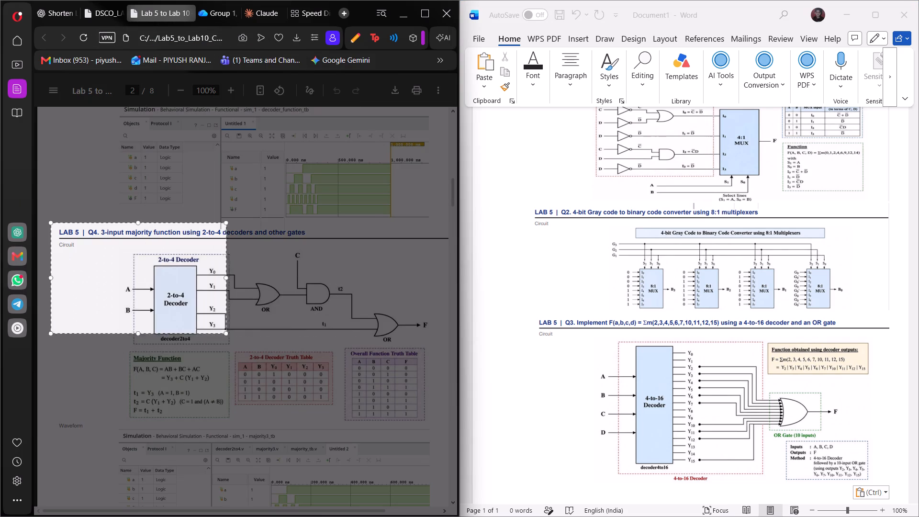
{"action": "left_click_drag", "start_coordinate": [228, 334], "coordinate": [436, 348]}
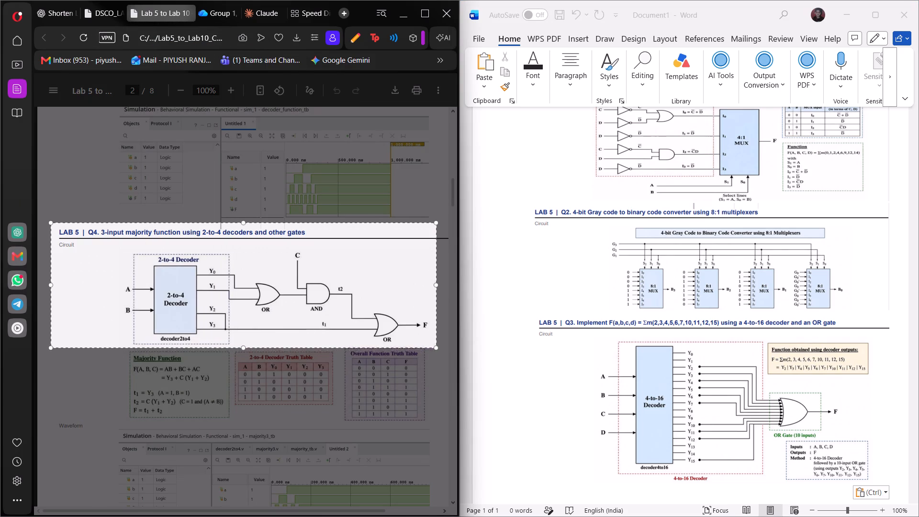
{"action": "left_click_drag", "start_coordinate": [436, 348], "coordinate": [451, 359]}
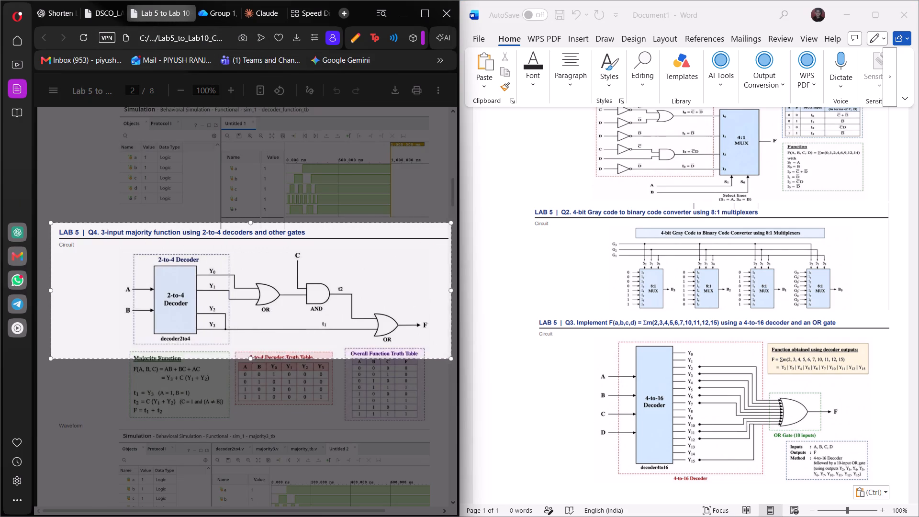
{"action": "left_click_drag", "start_coordinate": [451, 359], "coordinate": [450, 350]}
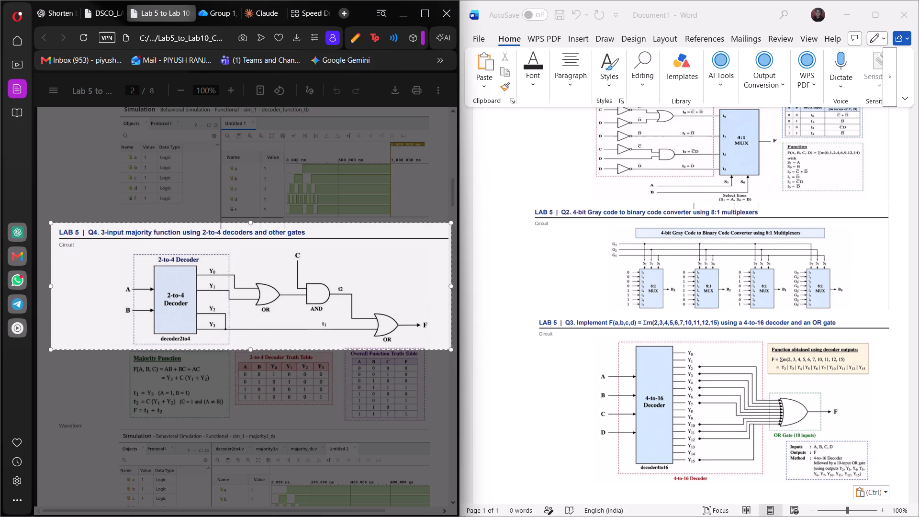
{"action": "left_click_drag", "start_coordinate": [450, 350], "coordinate": [465, 347]}
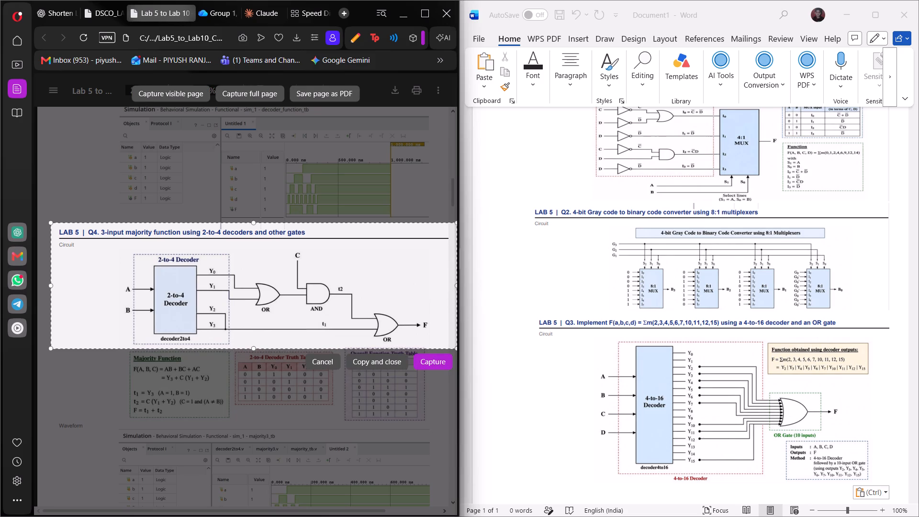
{"action": "left_click", "coordinate": [382, 359]}
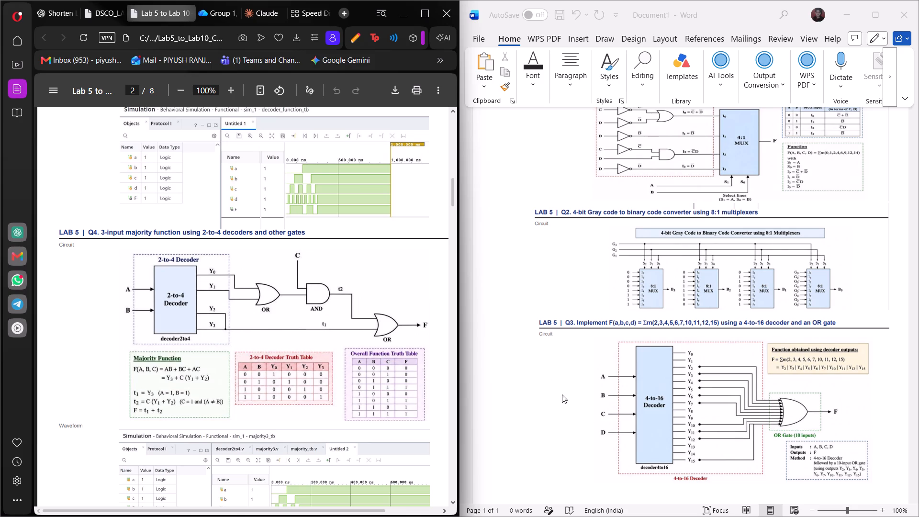
{"action": "left_click", "coordinate": [542, 389]}
{"action": "key", "text": "ctrl+v"}
{"action": "scroll", "coordinate": [542, 389], "scroll_direction": "down", "scroll_amount": 5}
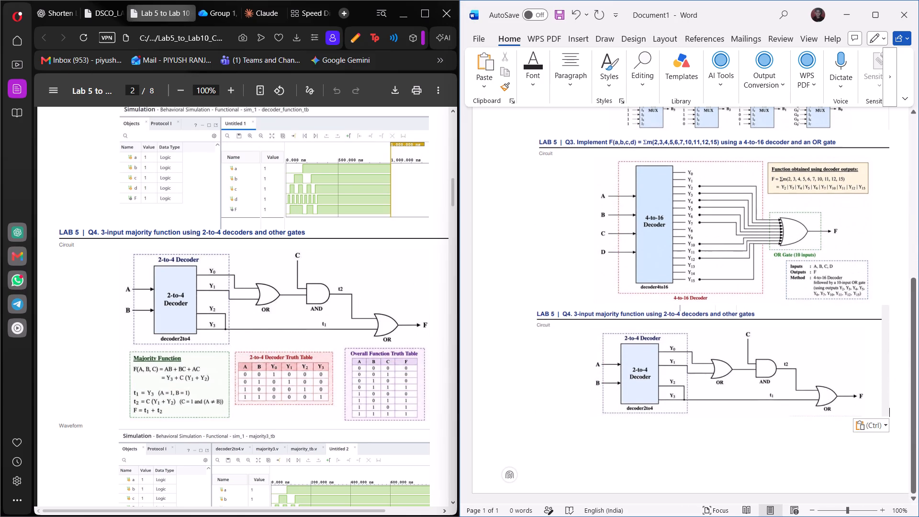
Copy a snapshot of the Lab 6 Q1 D flip-flop circuit with its heading, symbol and truth table, cropping out the waveform.
{"action": "scroll", "coordinate": [240, 372], "scroll_direction": "down", "scroll_amount": 6}
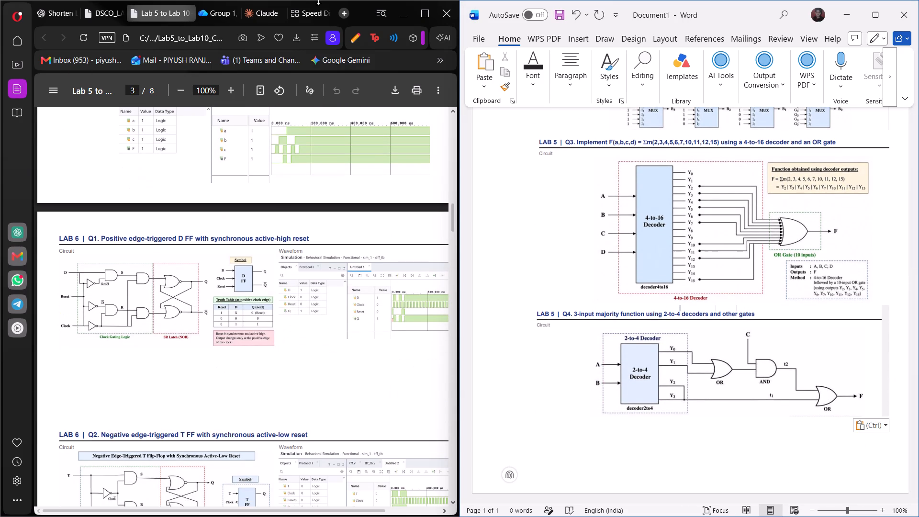
{"action": "left_click", "coordinate": [249, 34]}
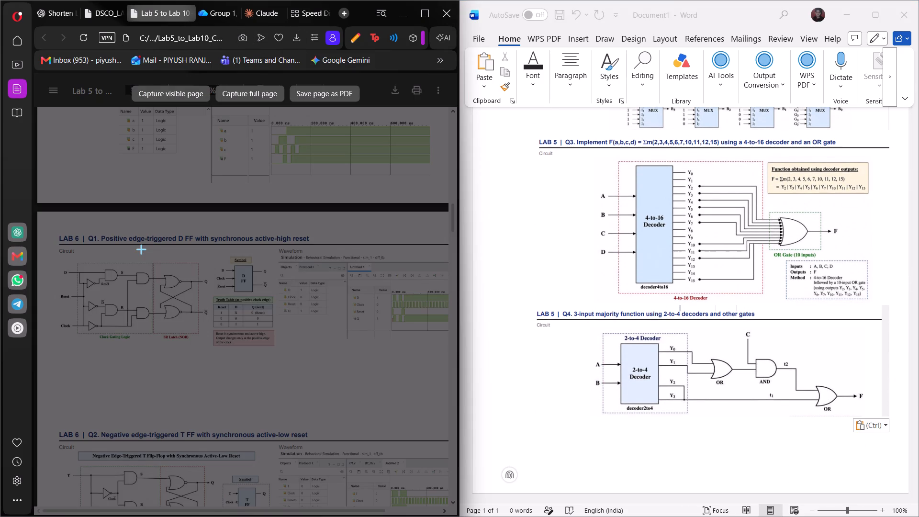
{"action": "left_click_drag", "start_coordinate": [50, 227], "coordinate": [341, 337]}
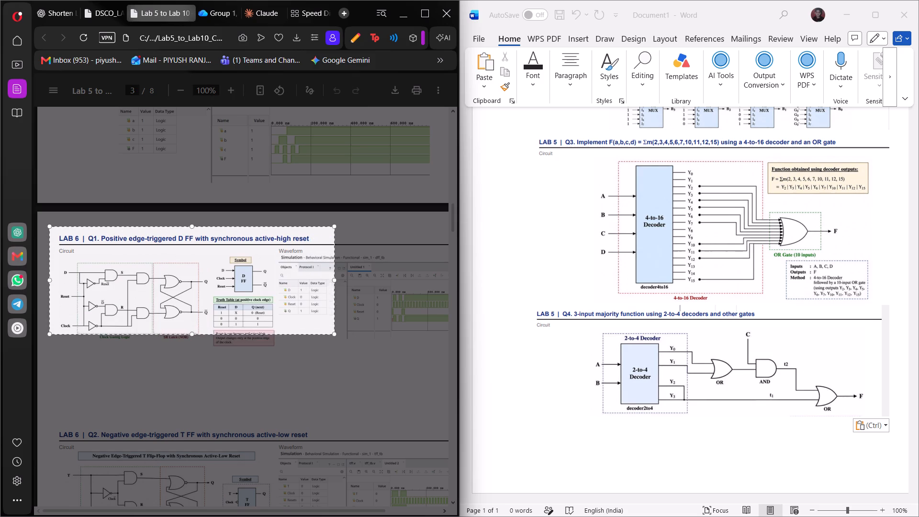
{"action": "left_click_drag", "start_coordinate": [341, 337], "coordinate": [295, 360]}
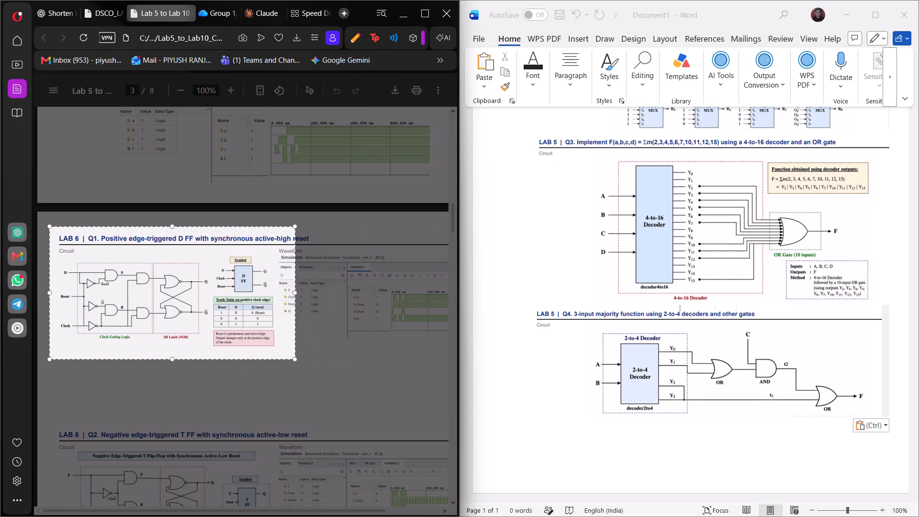
{"action": "left_click_drag", "start_coordinate": [295, 360], "coordinate": [284, 363]}
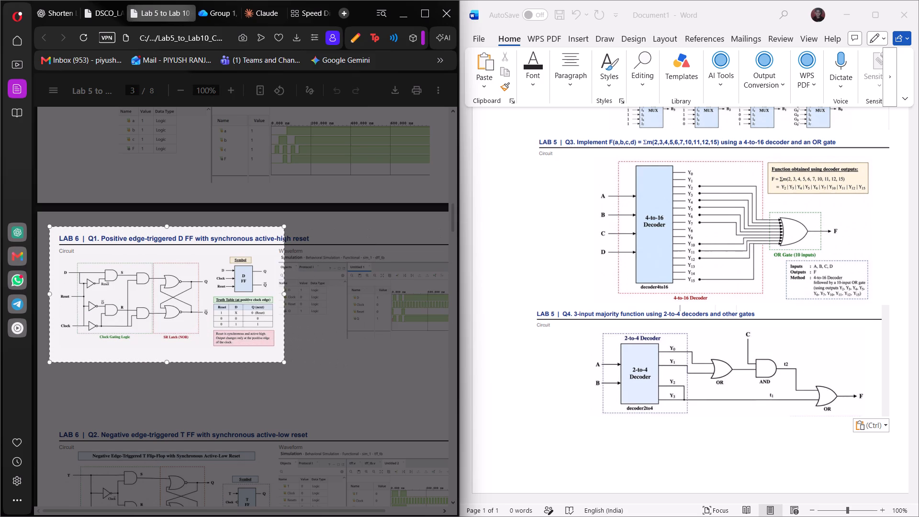
{"action": "left_click_drag", "start_coordinate": [284, 363], "coordinate": [281, 362]}
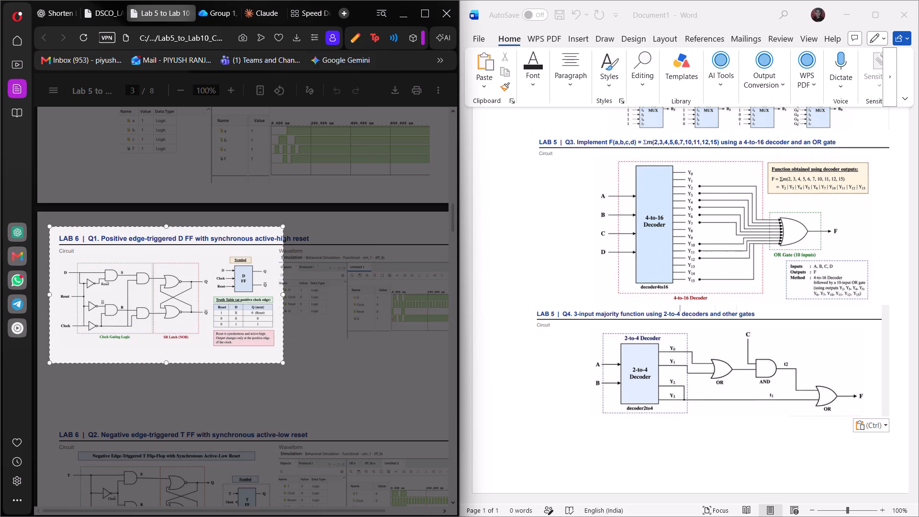
{"action": "left_click_drag", "start_coordinate": [281, 362], "coordinate": [279, 362]}
{"action": "left_click", "coordinate": [228, 369]}
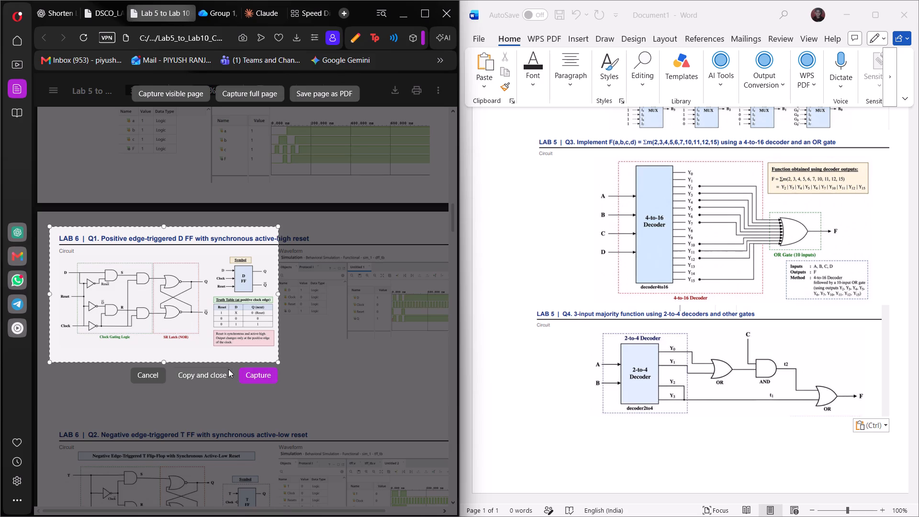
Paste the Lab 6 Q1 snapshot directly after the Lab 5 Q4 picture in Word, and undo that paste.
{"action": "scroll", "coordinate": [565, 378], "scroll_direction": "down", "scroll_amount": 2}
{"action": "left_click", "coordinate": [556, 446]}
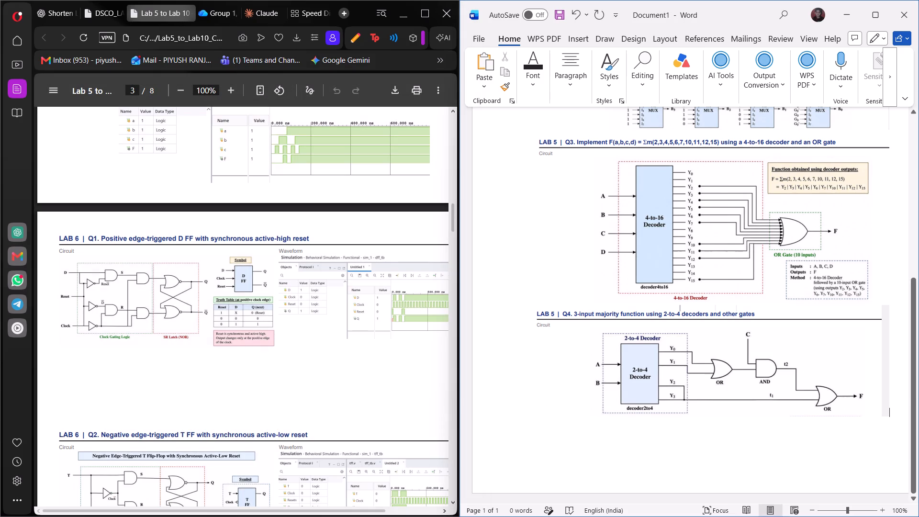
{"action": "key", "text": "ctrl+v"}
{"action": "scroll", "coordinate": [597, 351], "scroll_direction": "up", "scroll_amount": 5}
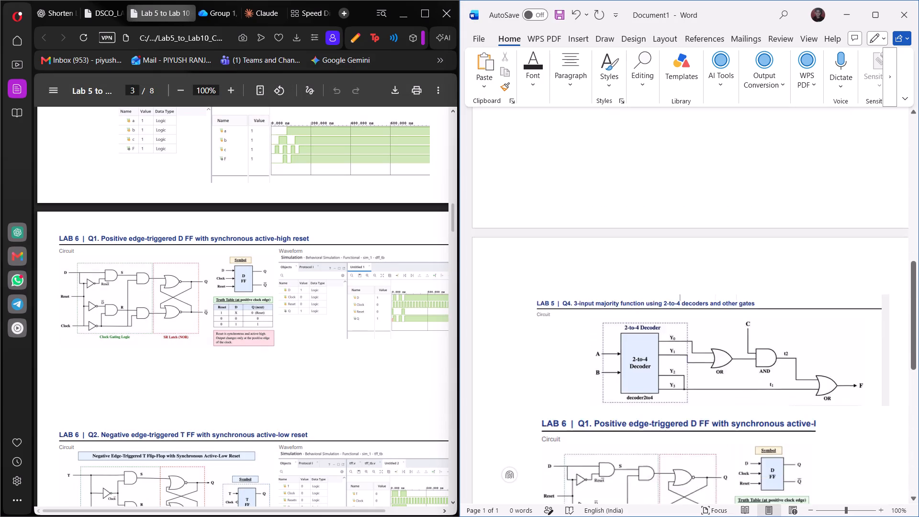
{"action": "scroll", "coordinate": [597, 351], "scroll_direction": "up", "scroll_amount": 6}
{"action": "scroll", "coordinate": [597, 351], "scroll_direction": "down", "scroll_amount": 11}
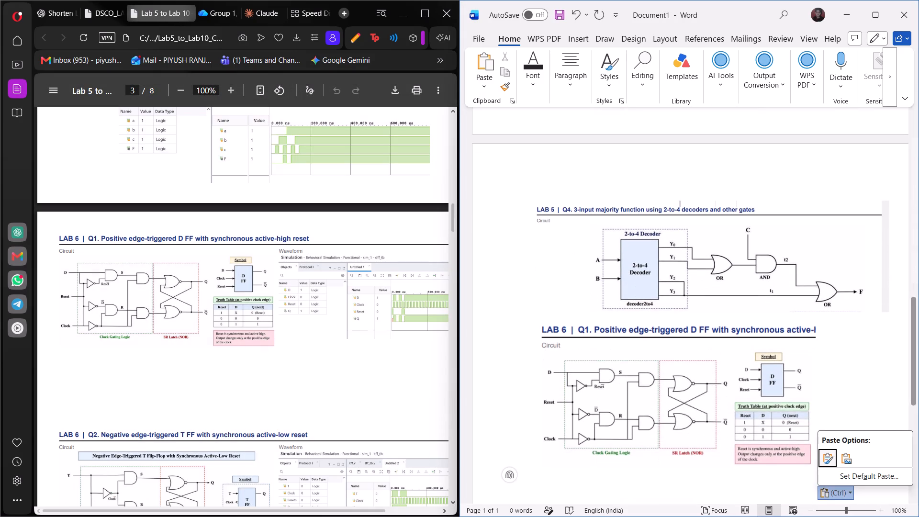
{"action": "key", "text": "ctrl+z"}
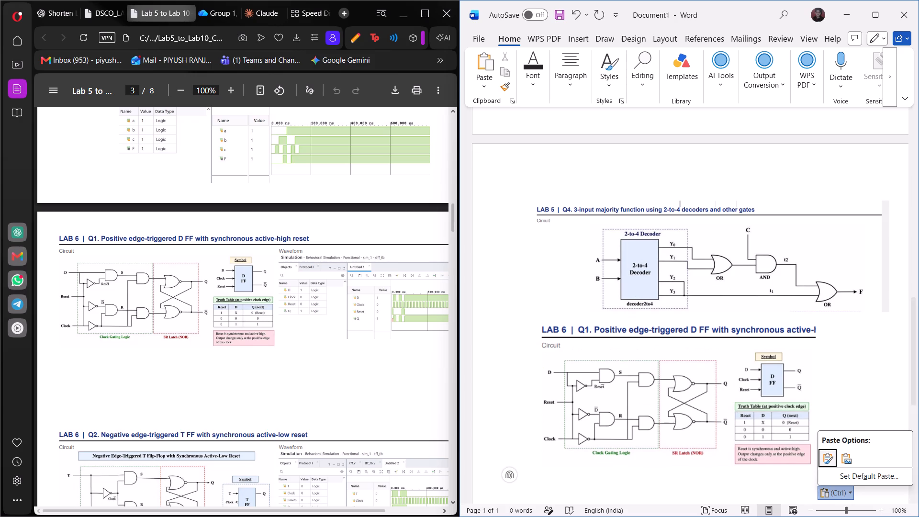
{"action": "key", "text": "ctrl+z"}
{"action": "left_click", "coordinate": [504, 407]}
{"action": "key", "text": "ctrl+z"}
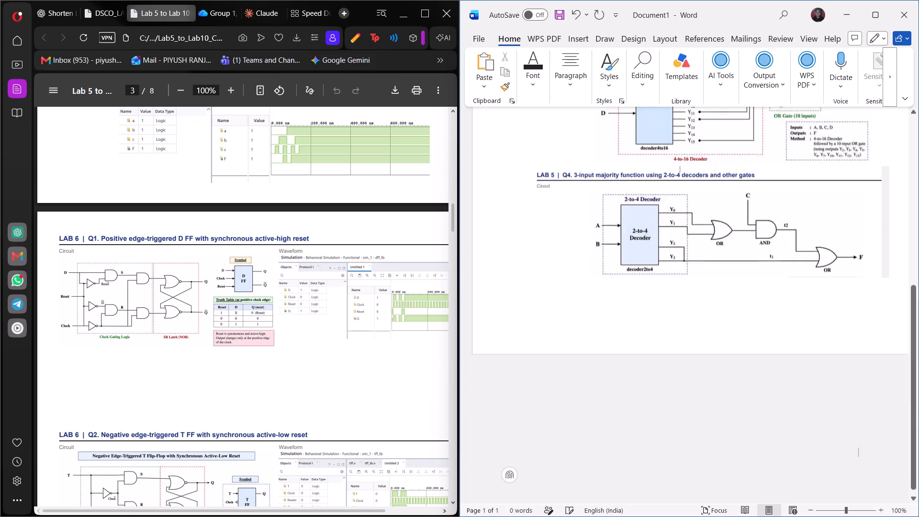
Start a new line after the Lab 5 Q4 picture and paste the Lab 6 Q1 snapshot there.
{"action": "left_click", "coordinate": [755, 476]}
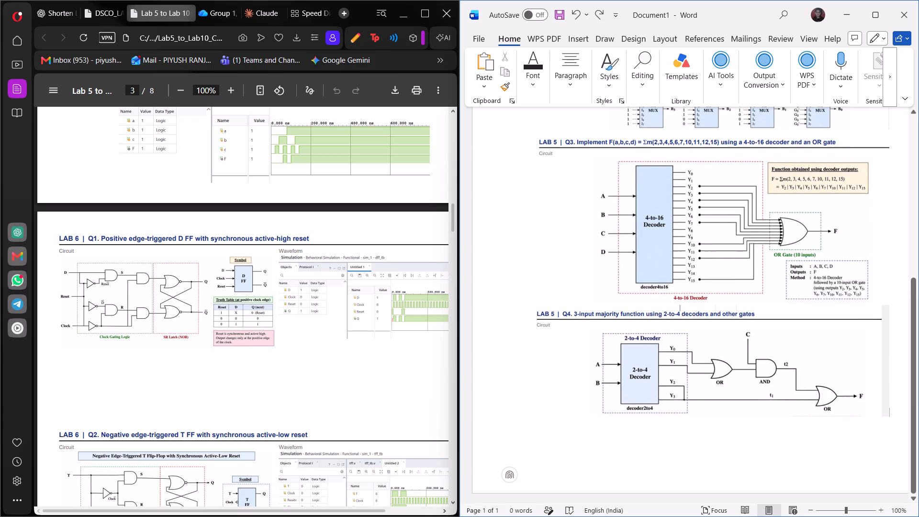
{"action": "key", "text": "Return"}
{"action": "key", "text": "ctrl+v"}
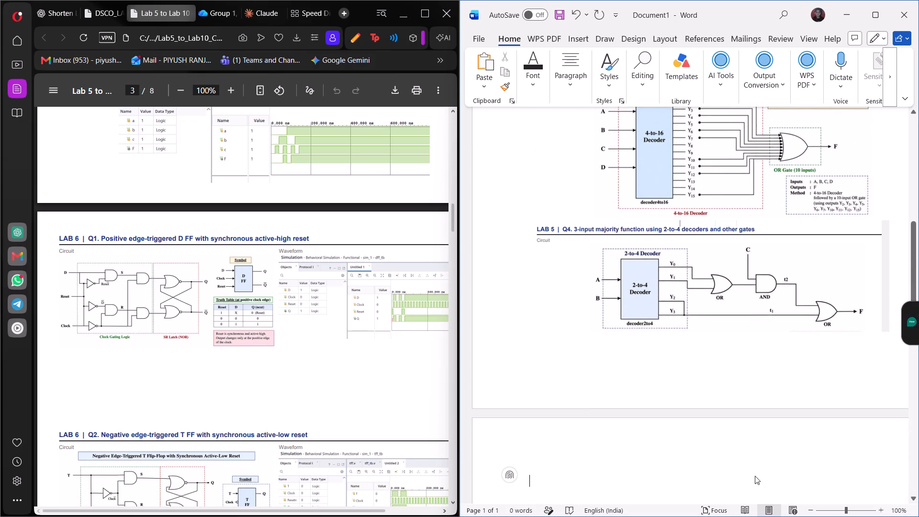
{"action": "left_click", "coordinate": [755, 476]}
Copy a snapshot of the Lab 6 Q2 heading and T flip-flop circuit, without tables or waveform, and paste it before the Lab 6 Q1 picture.
{"action": "scroll", "coordinate": [324, 371], "scroll_direction": "down", "scroll_amount": 2}
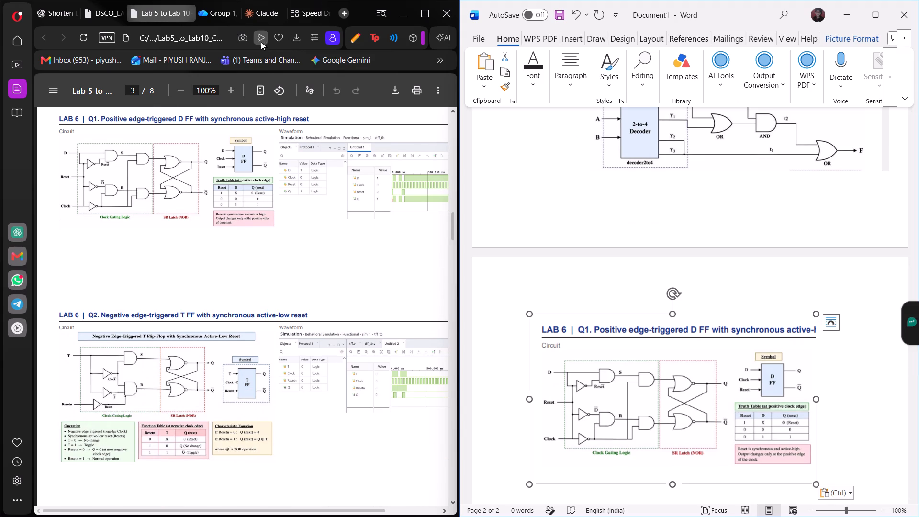
{"action": "left_click", "coordinate": [247, 36]}
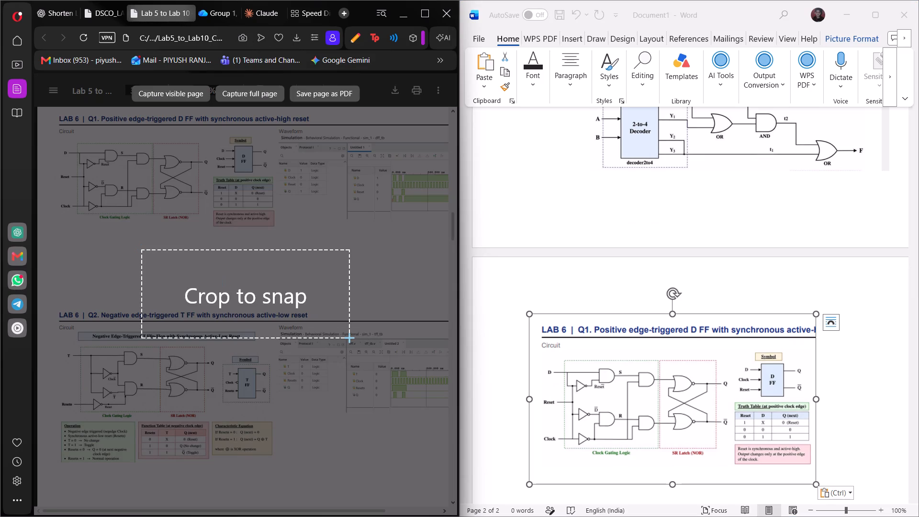
{"action": "left_click_drag", "start_coordinate": [50, 307], "coordinate": [276, 416]}
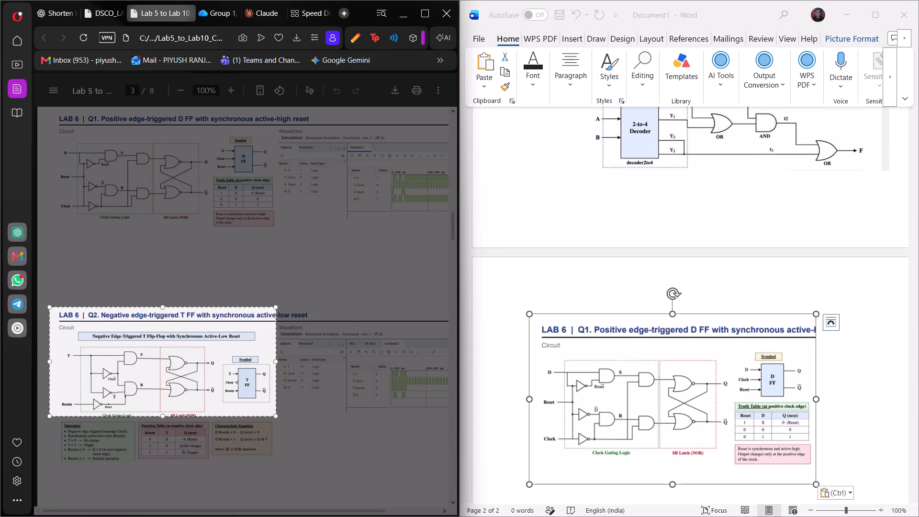
{"action": "left_click_drag", "start_coordinate": [276, 416], "coordinate": [277, 419]}
{"action": "left_click", "coordinate": [218, 428]}
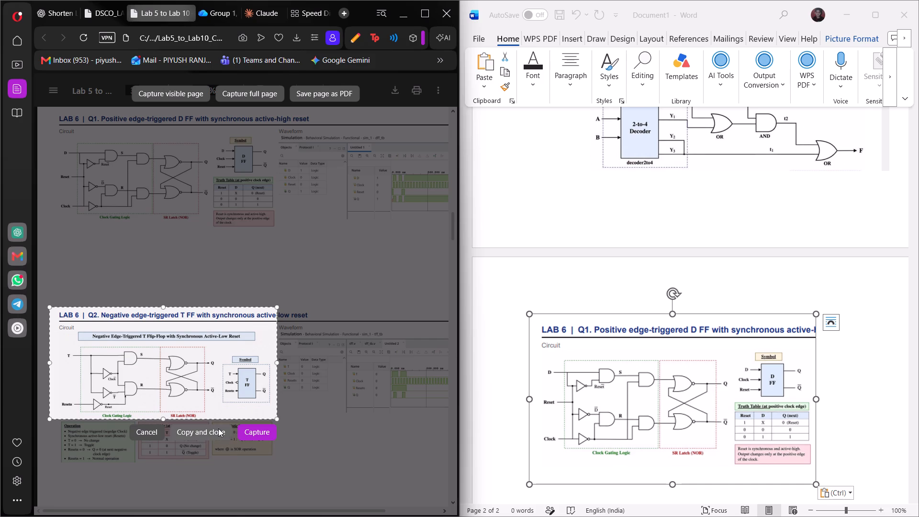
{"action": "scroll", "coordinate": [745, 437], "scroll_direction": "down", "scroll_amount": 2}
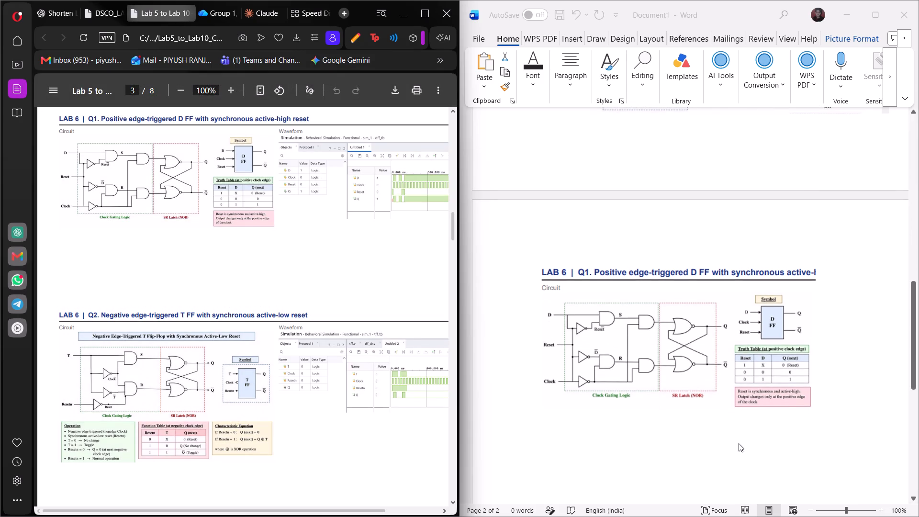
{"action": "left_click", "coordinate": [718, 453]}
{"action": "key", "text": "ctrl+v"}
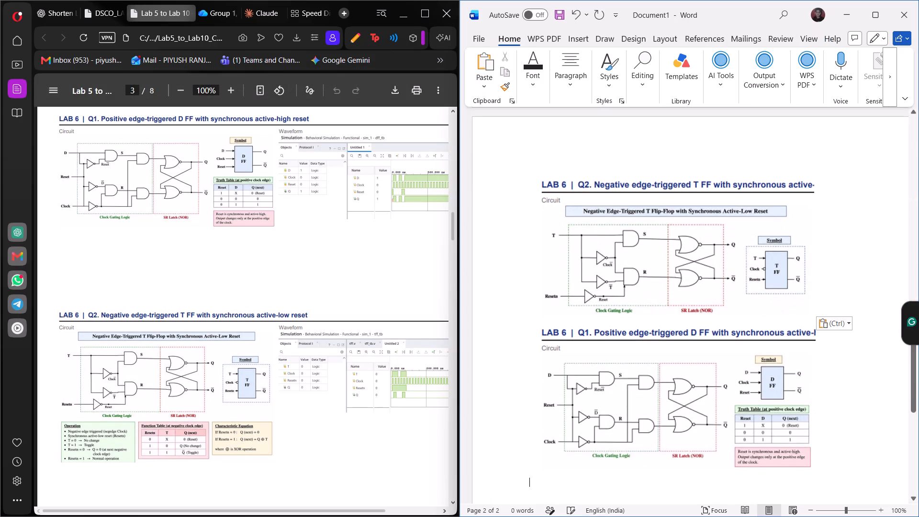
Copy a snapshot of the Lab 6 Q3 heading, JK flip-flop circuit and symbol, without tables or waveform, and paste it after the Lab 6 Q1 picture.
{"action": "scroll", "coordinate": [133, 333], "scroll_direction": "down", "scroll_amount": 5}
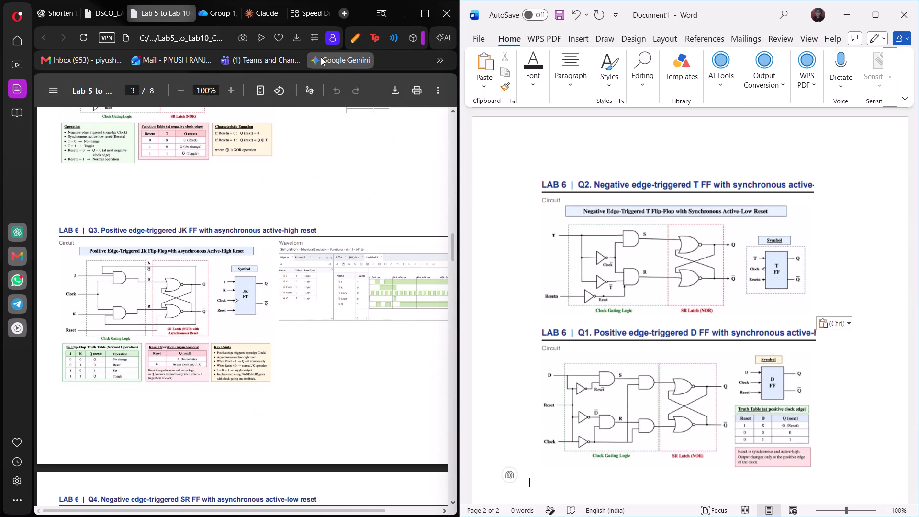
{"action": "left_click", "coordinate": [248, 31]}
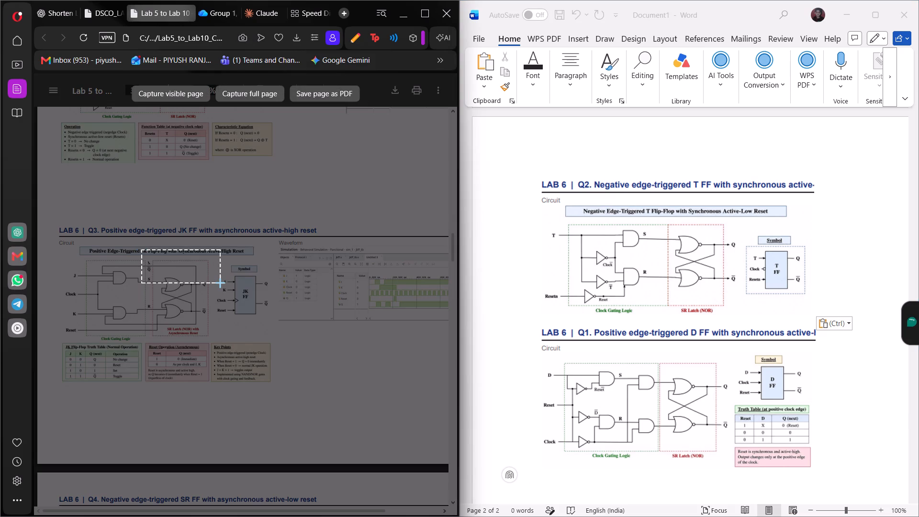
{"action": "left_click_drag", "start_coordinate": [50, 224], "coordinate": [268, 344]}
{"action": "left_click", "coordinate": [216, 352]}
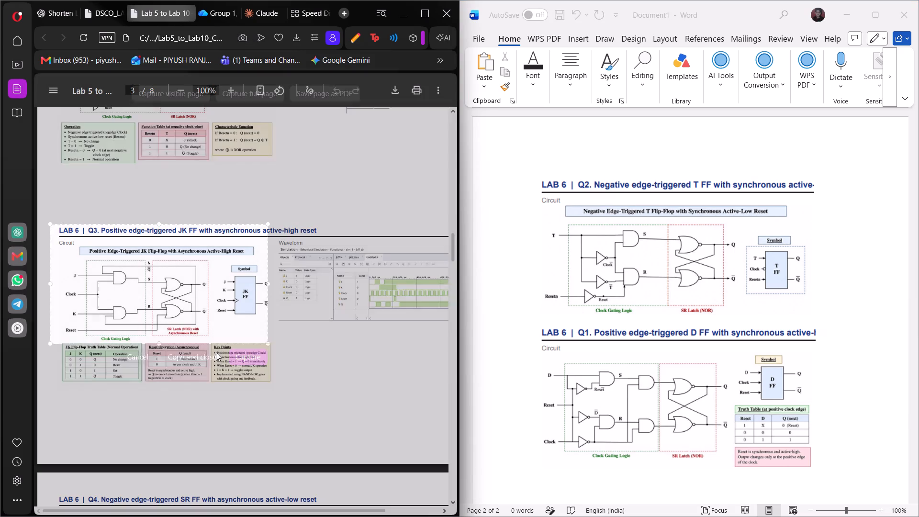
{"action": "scroll", "coordinate": [556, 470], "scroll_direction": "down", "scroll_amount": 1}
{"action": "left_click", "coordinate": [556, 467]}
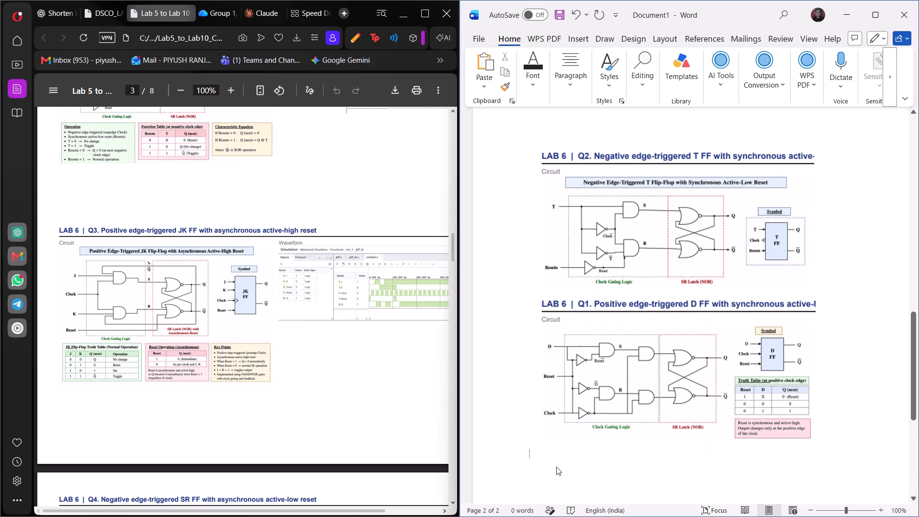
{"action": "left_click", "coordinate": [556, 467], "text": "ctrl"}
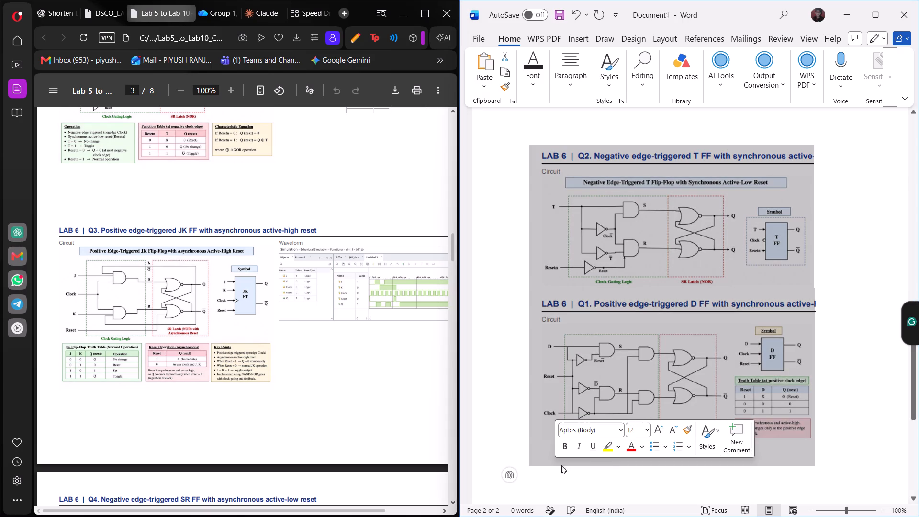
{"action": "left_click", "coordinate": [841, 408]}
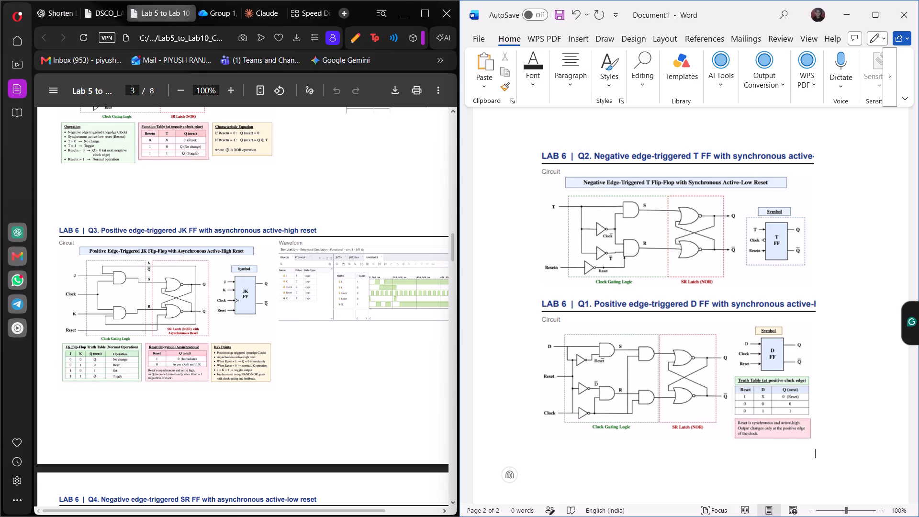
{"action": "key", "text": "ctrl+v"}
Copy a snapshot of the Lab 6 Q4 heading, SR flip-flop circuit and symbol, leaving out the tables and waveform.
{"action": "scroll", "coordinate": [140, 162], "scroll_direction": "down", "scroll_amount": 2}
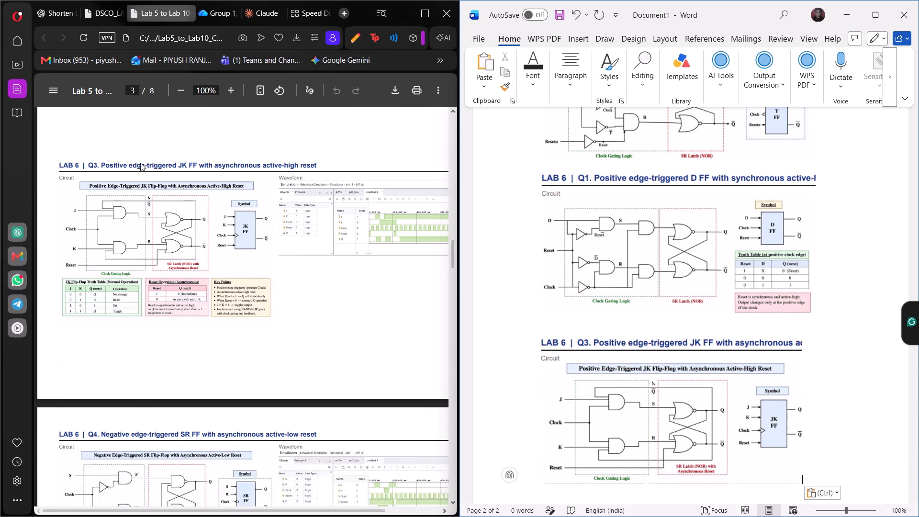
{"action": "scroll", "coordinate": [140, 163], "scroll_direction": "down", "scroll_amount": 1}
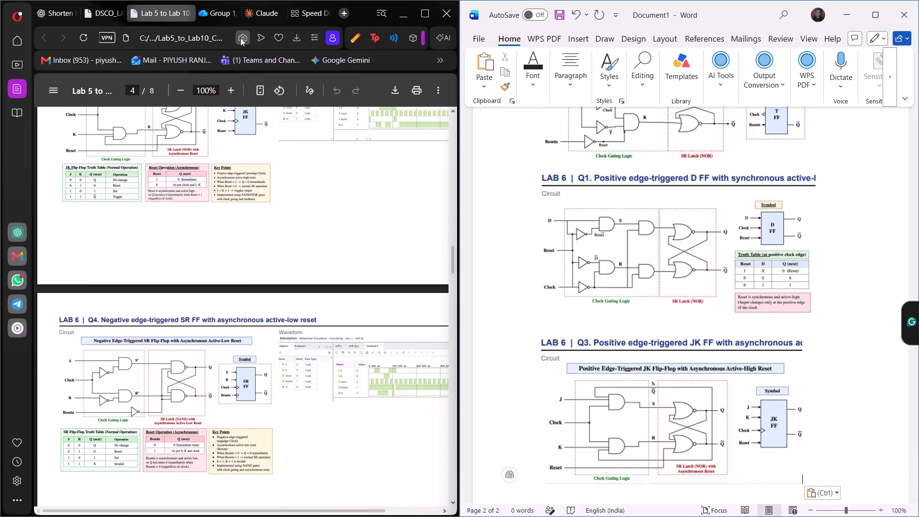
{"action": "left_click", "coordinate": [240, 38]}
{"action": "left_click_drag", "start_coordinate": [51, 314], "coordinate": [51, 315]}
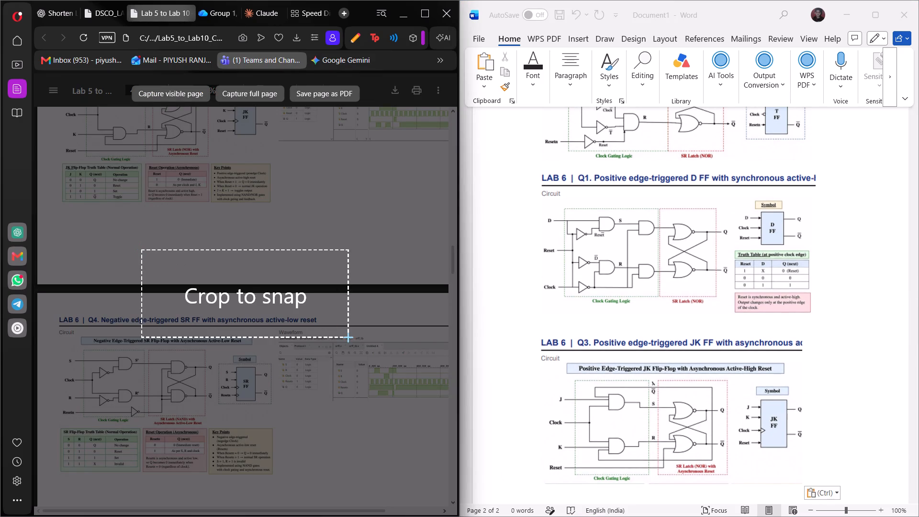
{"action": "left_click_drag", "start_coordinate": [51, 315], "coordinate": [283, 427]}
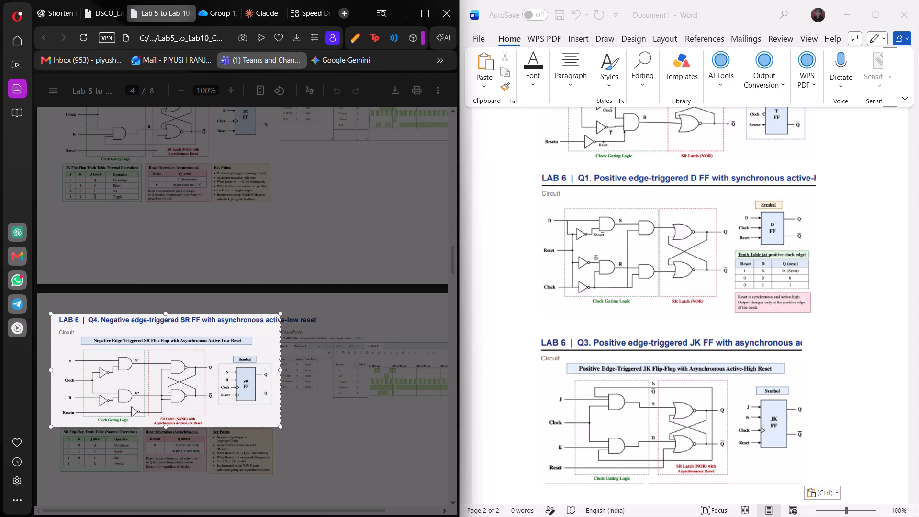
{"action": "left_click_drag", "start_coordinate": [283, 427], "coordinate": [279, 428]}
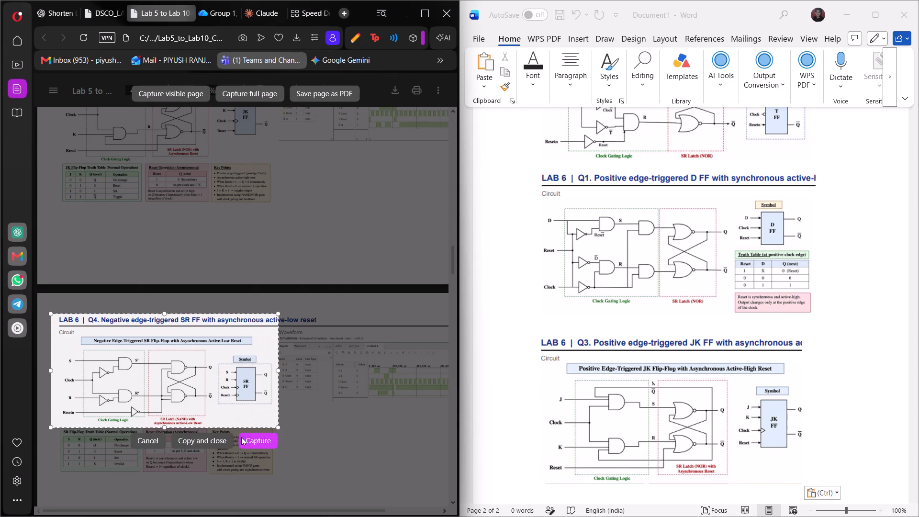
{"action": "left_click", "coordinate": [227, 438]}
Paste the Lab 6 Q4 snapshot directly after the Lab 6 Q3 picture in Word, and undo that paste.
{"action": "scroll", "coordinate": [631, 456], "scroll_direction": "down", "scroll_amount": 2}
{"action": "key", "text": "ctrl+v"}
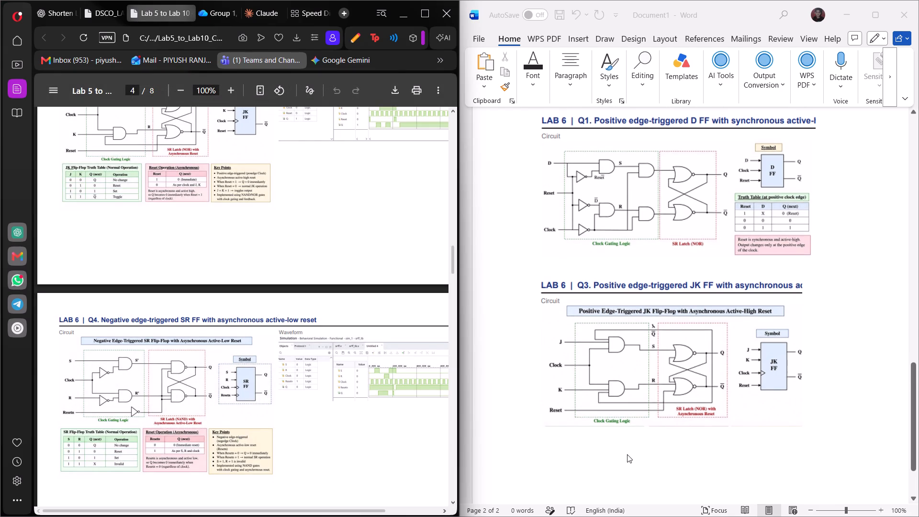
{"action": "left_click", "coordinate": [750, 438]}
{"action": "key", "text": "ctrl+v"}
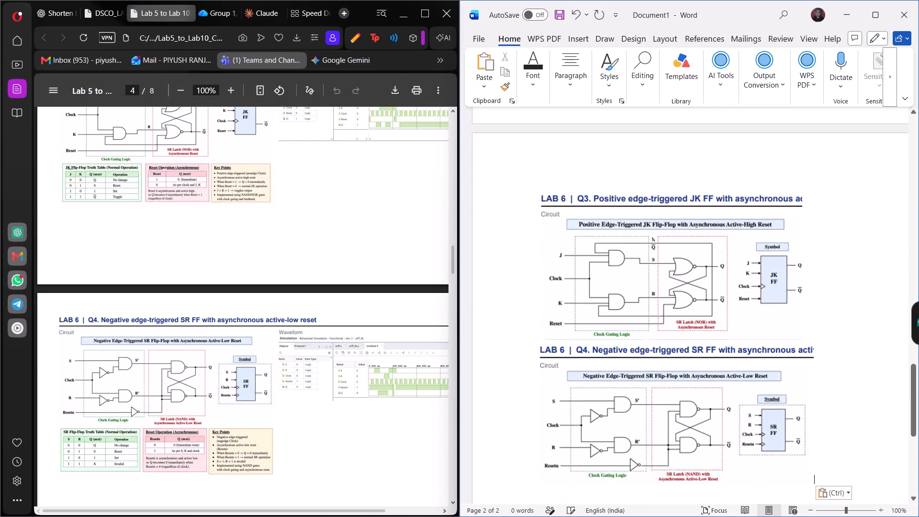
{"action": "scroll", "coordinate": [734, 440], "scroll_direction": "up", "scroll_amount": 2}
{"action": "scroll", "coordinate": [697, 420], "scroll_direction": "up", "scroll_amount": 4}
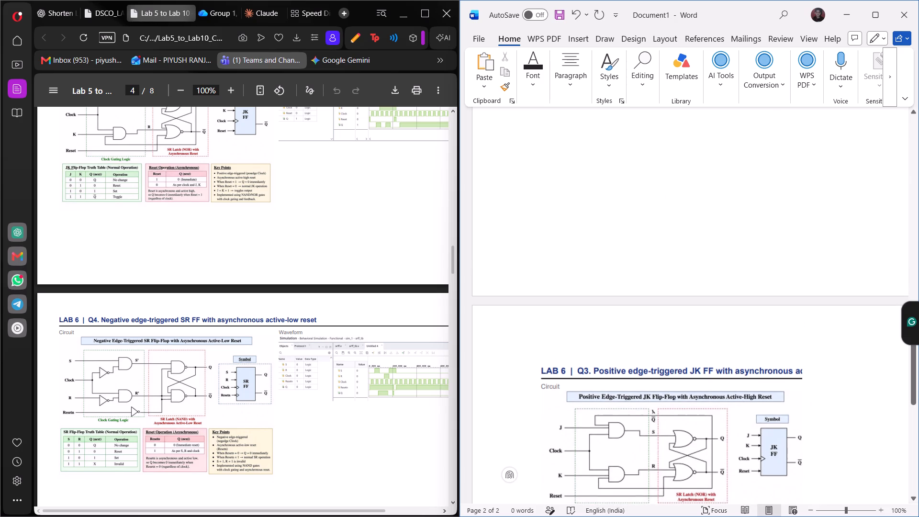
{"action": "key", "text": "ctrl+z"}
Add five line breaks after the Lab 6 Q3 picture and paste the Lab 6 Q4 snapshot there.
{"action": "left_click", "coordinate": [755, 376]}
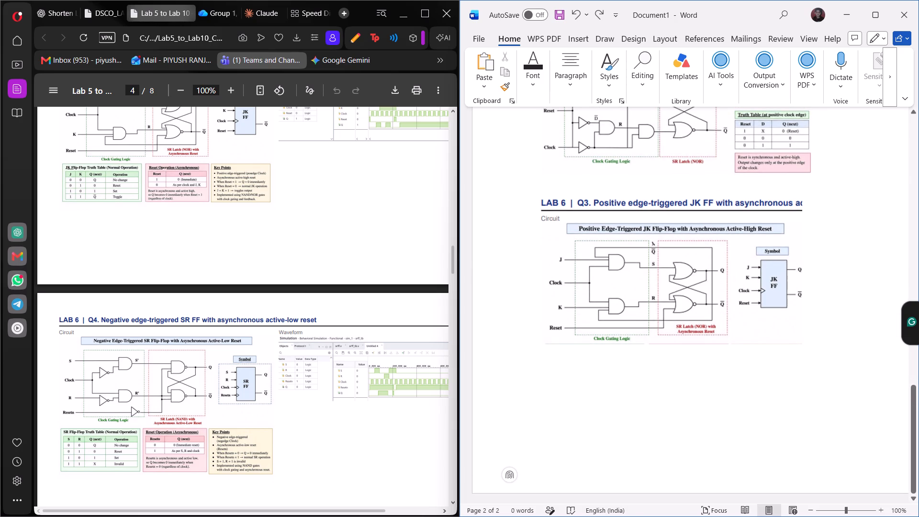
{"action": "key", "text": "Return"}
{"action": "key", "text": "Return"}
{"action": "key", "text": "Return"}
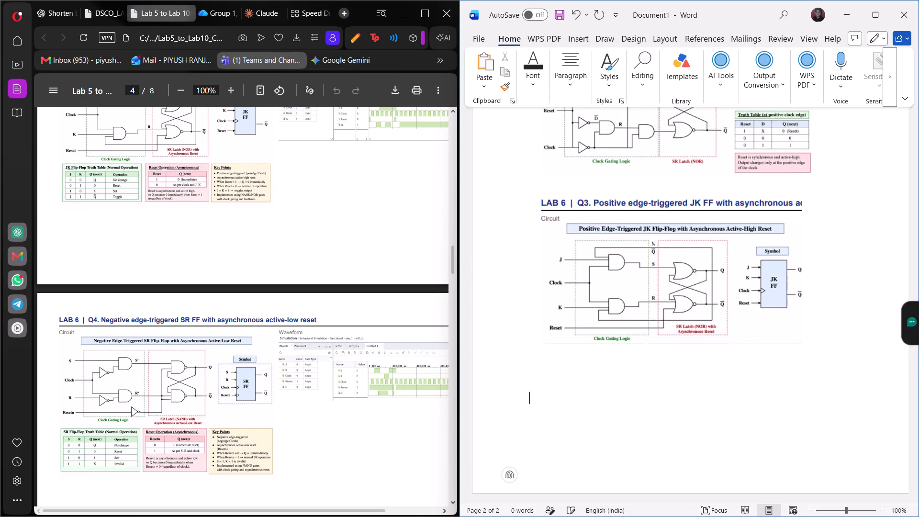
{"action": "key", "text": "Return"}
{"action": "key", "text": "Return"}
{"action": "key", "text": "ctrl+v"}
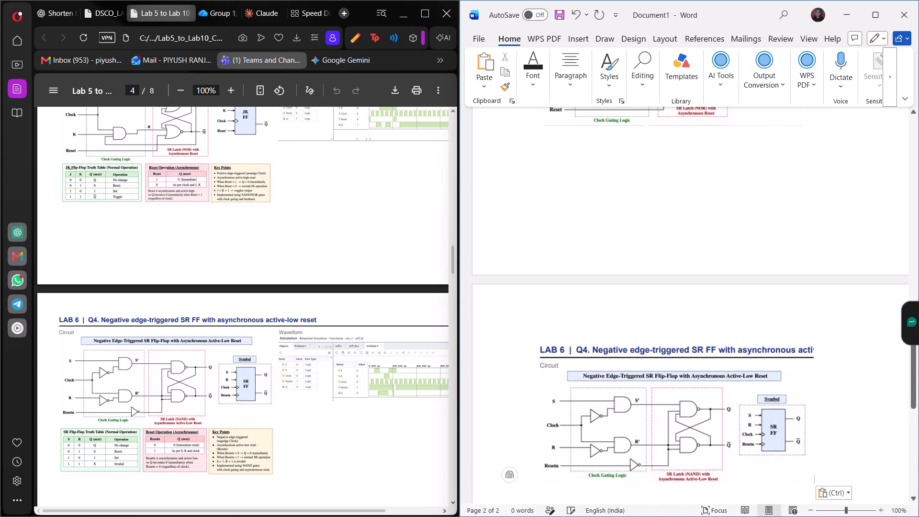
Copy a snapshot of the Lab 7 Q1 heading and 6-bit shift register chain, without the tables below, and paste it under the Lab 6 Q4 picture.
{"action": "scroll", "coordinate": [100, 319], "scroll_direction": "down", "scroll_amount": 4}
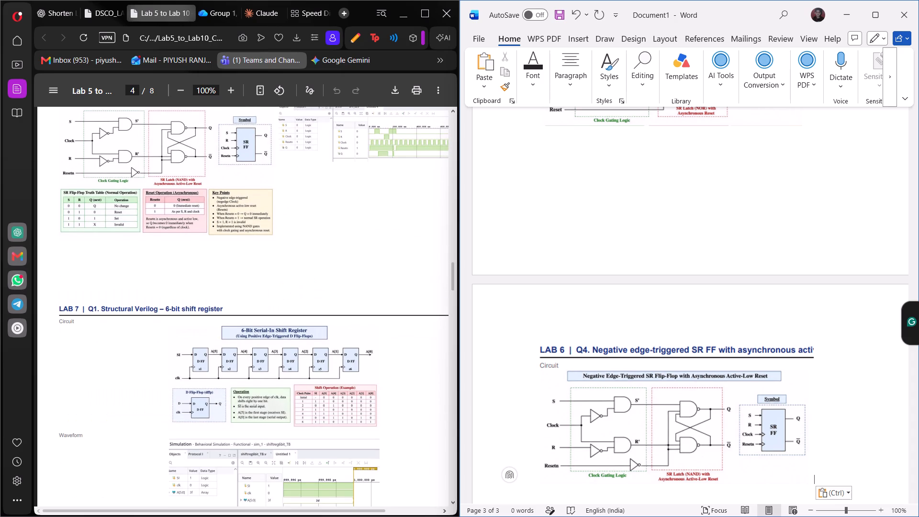
{"action": "scroll", "coordinate": [100, 319], "scroll_direction": "down", "scroll_amount": 1}
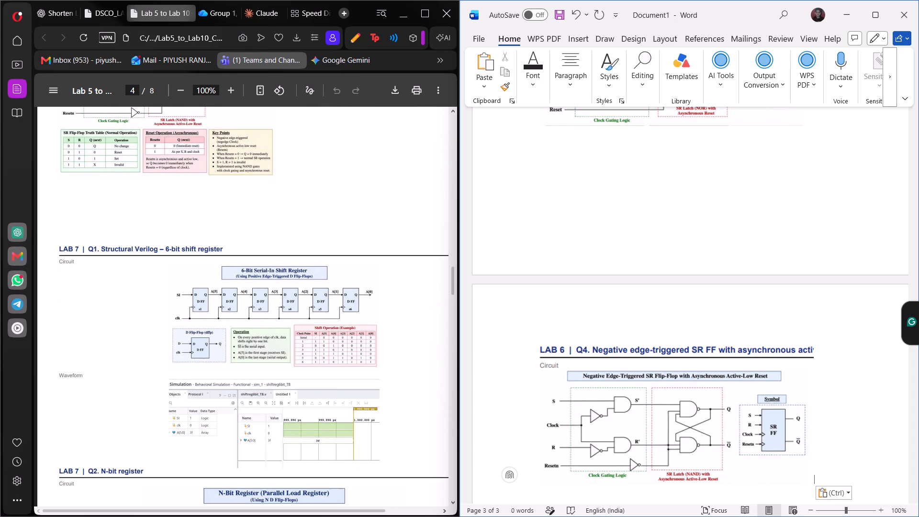
{"action": "left_click", "coordinate": [243, 35]}
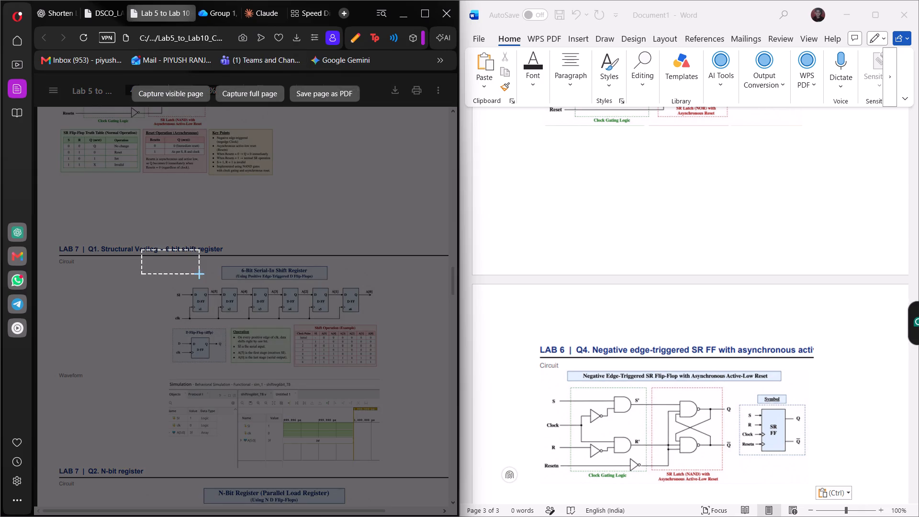
{"action": "left_click_drag", "start_coordinate": [50, 240], "coordinate": [398, 372]}
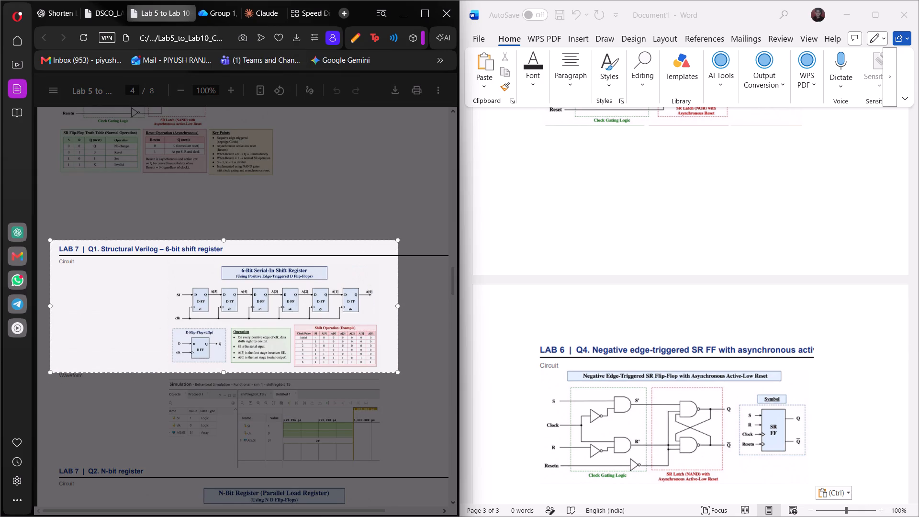
{"action": "left_click_drag", "start_coordinate": [398, 372], "coordinate": [388, 325]}
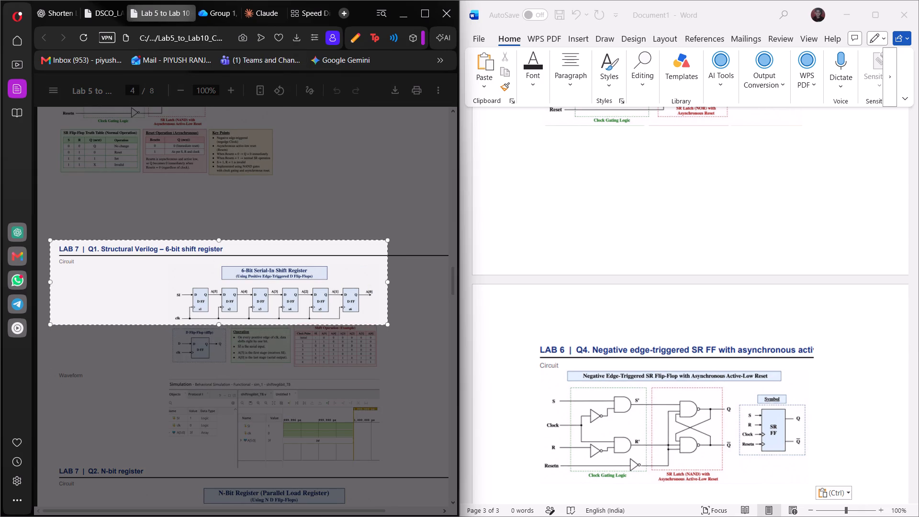
{"action": "left_click_drag", "start_coordinate": [388, 325], "coordinate": [388, 325]}
{"action": "left_click", "coordinate": [334, 337]}
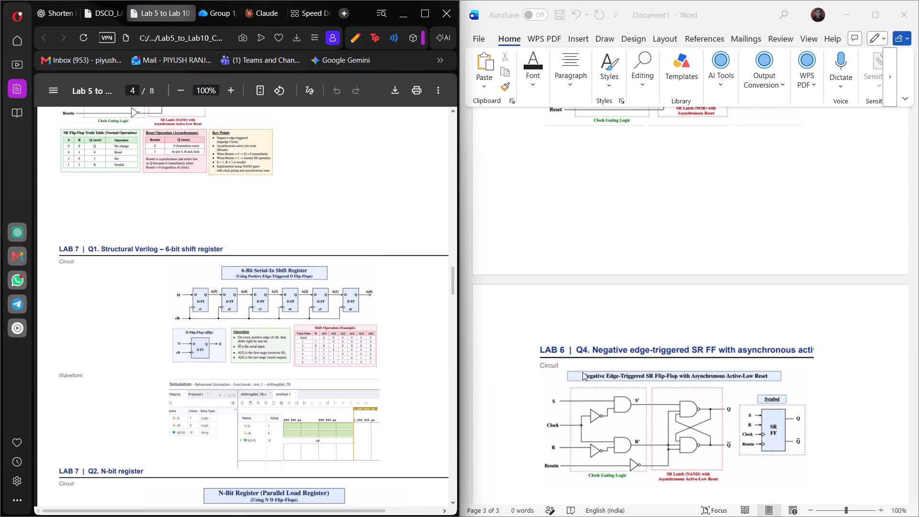
{"action": "scroll", "coordinate": [693, 373], "scroll_direction": "down", "scroll_amount": 4}
{"action": "left_click", "coordinate": [705, 399]}
{"action": "key", "text": "ctrl+v"}
{"action": "left_click", "coordinate": [705, 399], "text": "ctrl"}
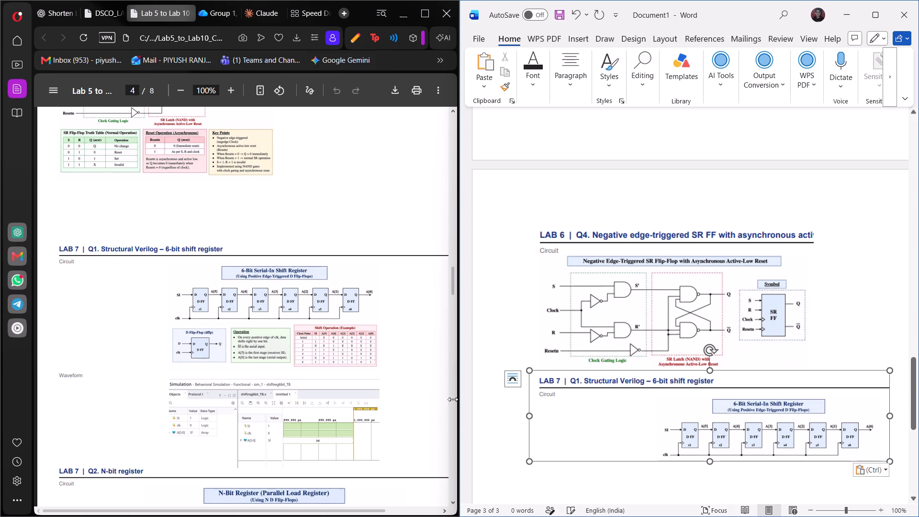
Copy a snapshot of the Lab 7 Q2 heading and N-bit register circuit, without the waveform, and paste it before the Lab 7 Q1 picture.
{"action": "scroll", "coordinate": [261, 365], "scroll_direction": "down", "scroll_amount": 3}
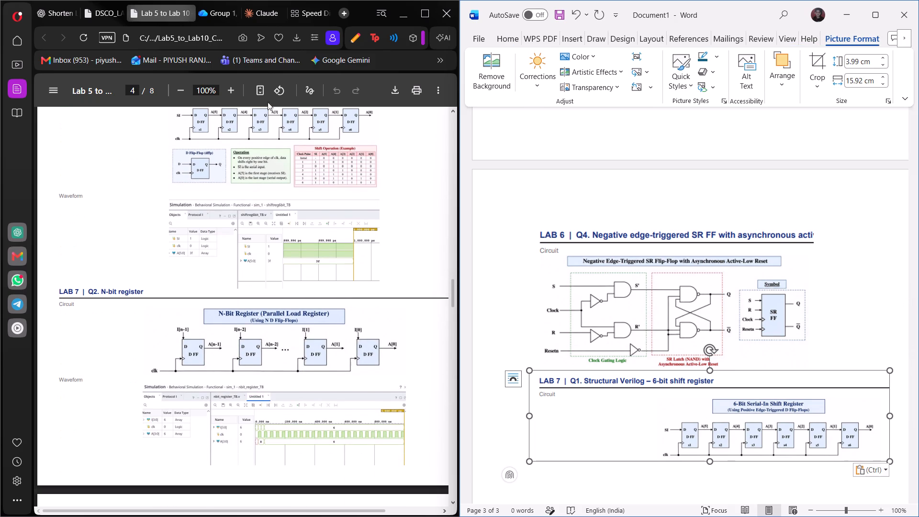
{"action": "left_click", "coordinate": [247, 37]}
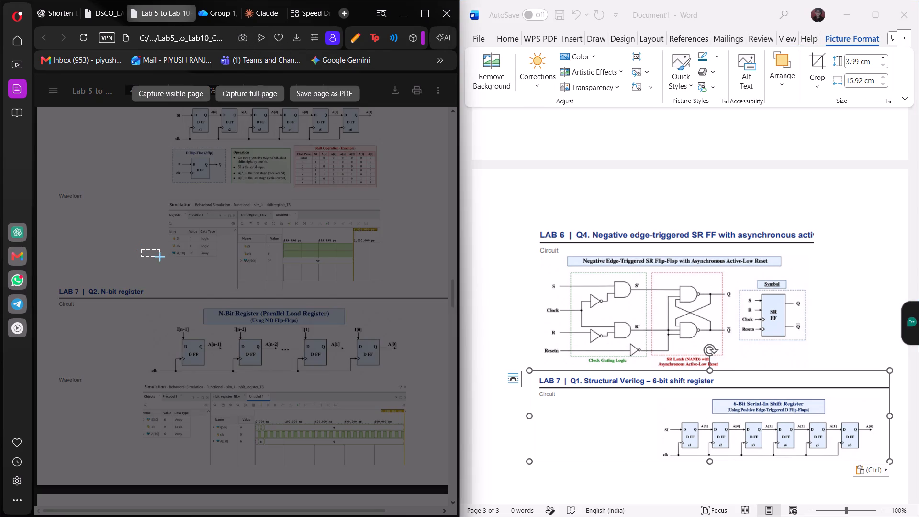
{"action": "left_click_drag", "start_coordinate": [47, 282], "coordinate": [408, 390]}
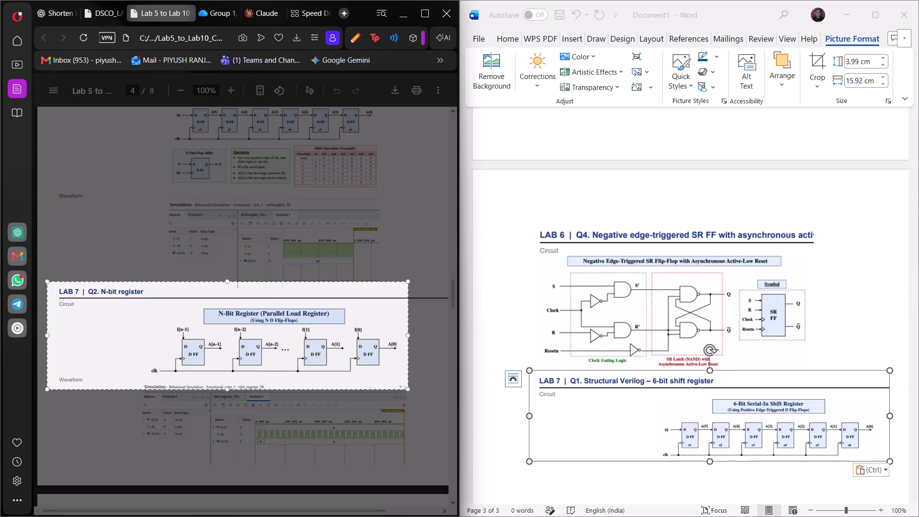
{"action": "left_click_drag", "start_coordinate": [408, 390], "coordinate": [431, 379]}
{"action": "left_click", "coordinate": [339, 392]}
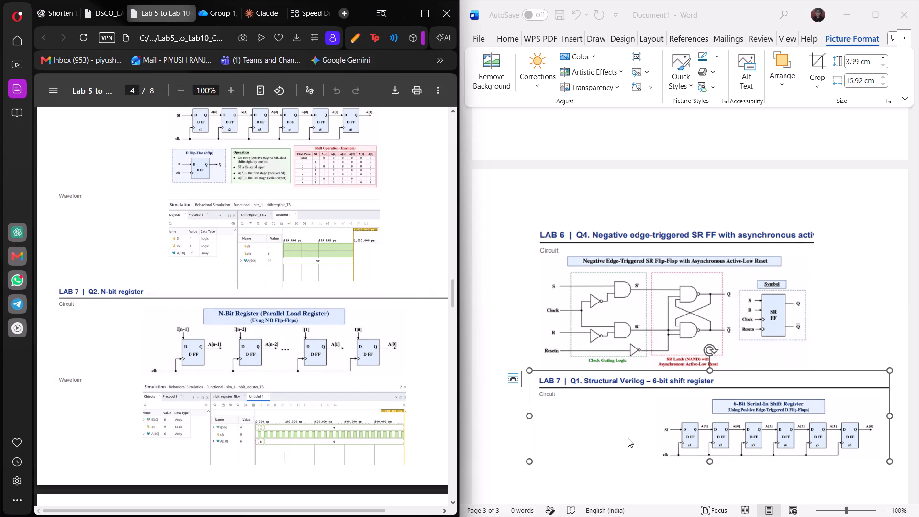
{"action": "left_click", "coordinate": [625, 470]}
{"action": "key", "text": "ctrl+v"}
Copy a snapshot of the Lab 7 Q3 heading, 4-bit parallel-load shift register circuit and function table, cropping out the waveform.
{"action": "scroll", "coordinate": [199, 360], "scroll_direction": "down", "scroll_amount": 5}
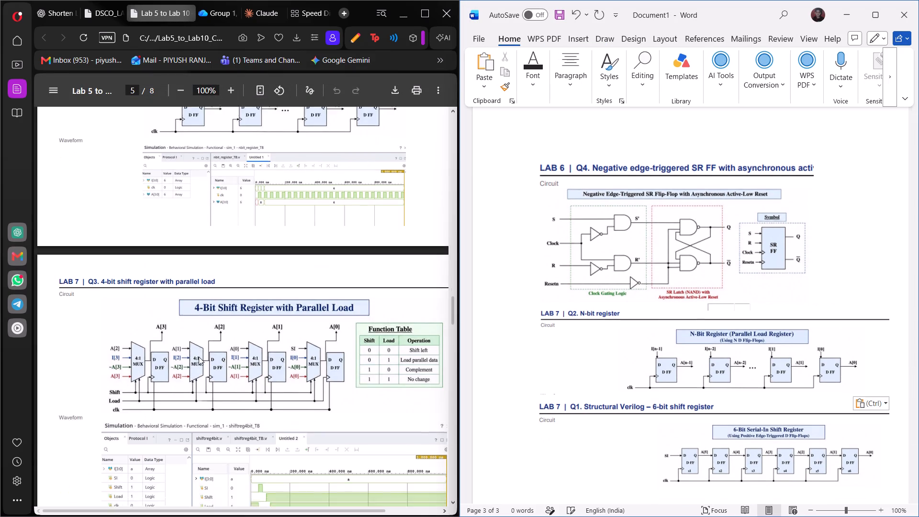
{"action": "left_click", "coordinate": [241, 37]}
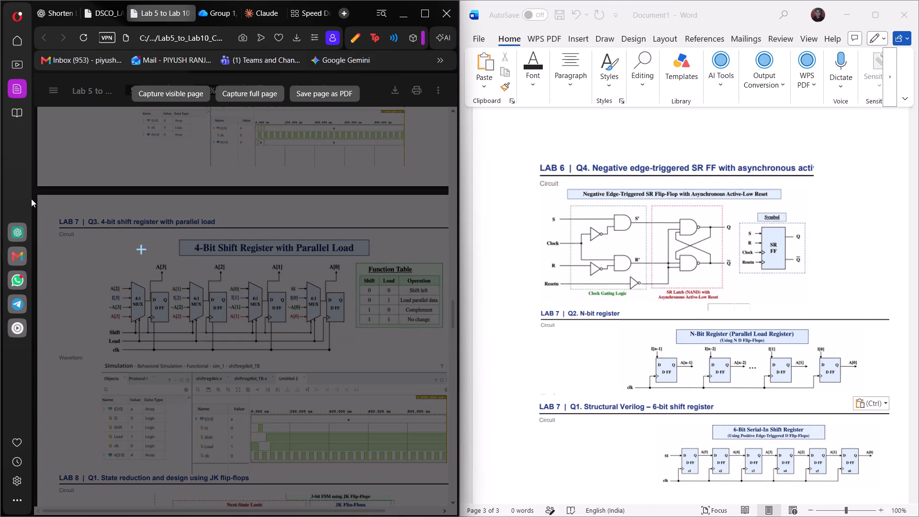
{"action": "left_click_drag", "start_coordinate": [47, 207], "coordinate": [397, 348]}
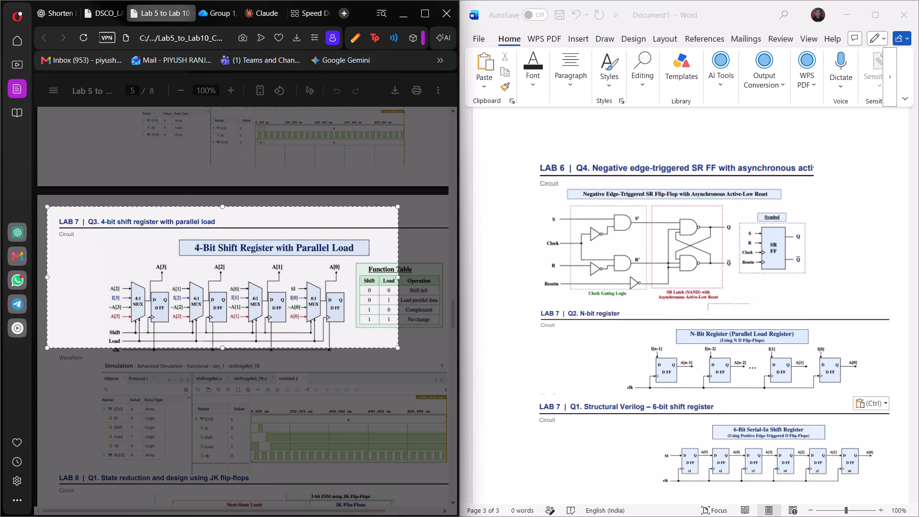
{"action": "left_click_drag", "start_coordinate": [397, 348], "coordinate": [359, 359]}
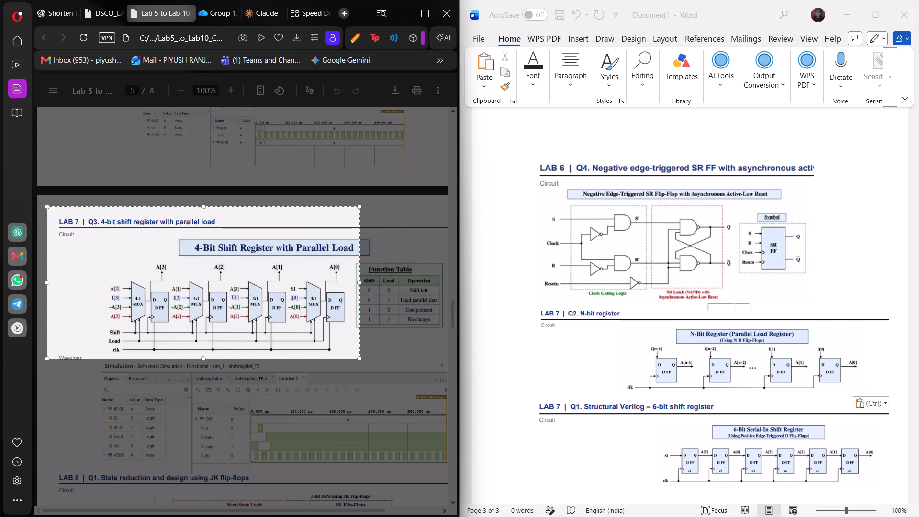
{"action": "left_click_drag", "start_coordinate": [359, 359], "coordinate": [355, 358]}
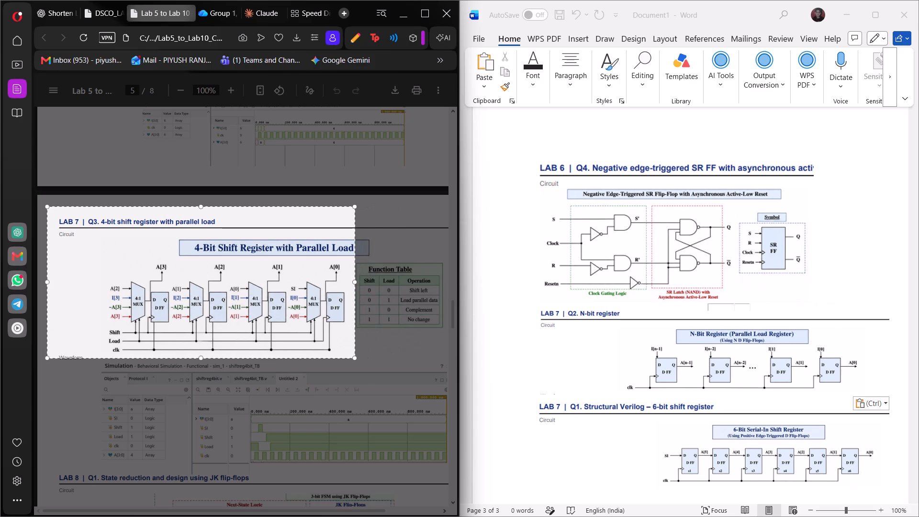
{"action": "left_click_drag", "start_coordinate": [355, 358], "coordinate": [454, 354]}
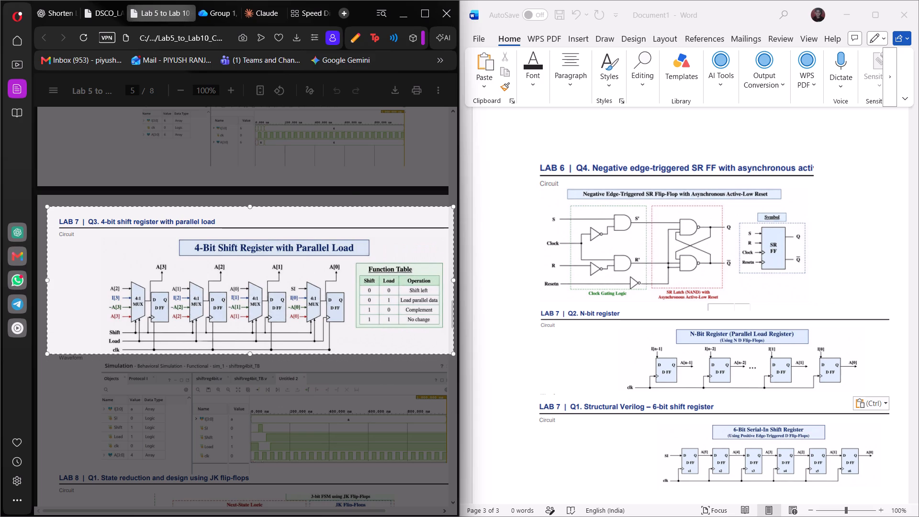
{"action": "left_click_drag", "start_coordinate": [454, 354], "coordinate": [450, 354]}
{"action": "left_click", "coordinate": [393, 365]}
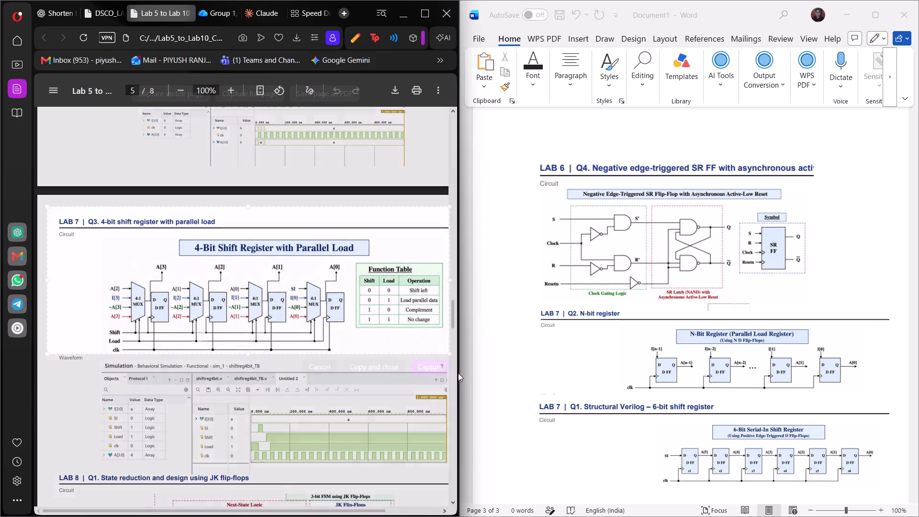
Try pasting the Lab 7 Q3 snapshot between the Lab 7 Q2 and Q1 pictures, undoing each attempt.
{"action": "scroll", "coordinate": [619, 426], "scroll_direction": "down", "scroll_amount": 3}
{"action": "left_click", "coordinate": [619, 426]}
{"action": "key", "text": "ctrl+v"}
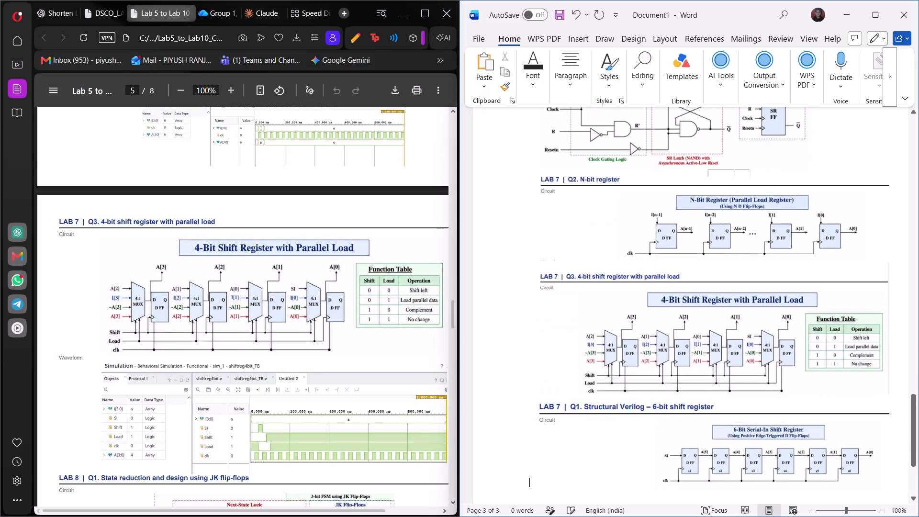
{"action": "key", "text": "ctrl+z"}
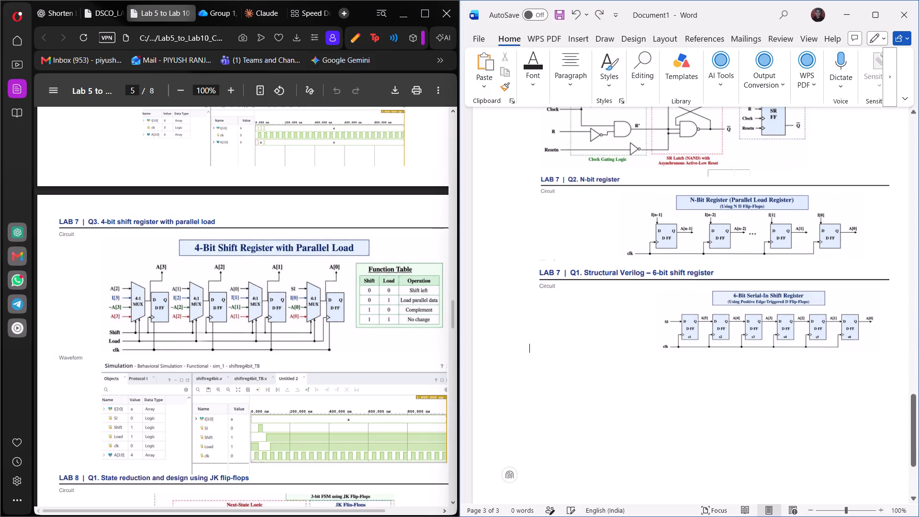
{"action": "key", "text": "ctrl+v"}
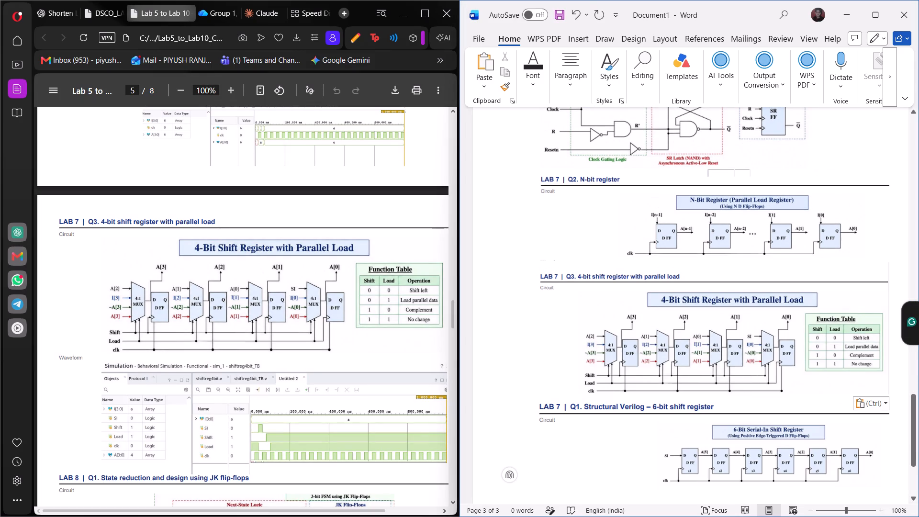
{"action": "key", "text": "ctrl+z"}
Paste the Lab 7 Q3 snapshot below the Lab 7 Q1 picture.
{"action": "left_click", "coordinate": [762, 408]}
{"action": "left_click", "coordinate": [699, 449]}
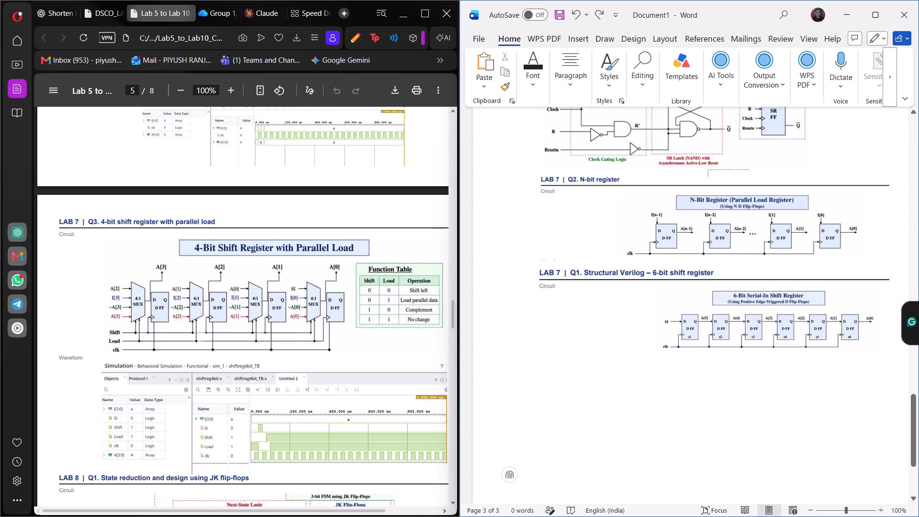
{"action": "left_click", "coordinate": [889, 362]}
{"action": "key", "text": "ctrl+v"}
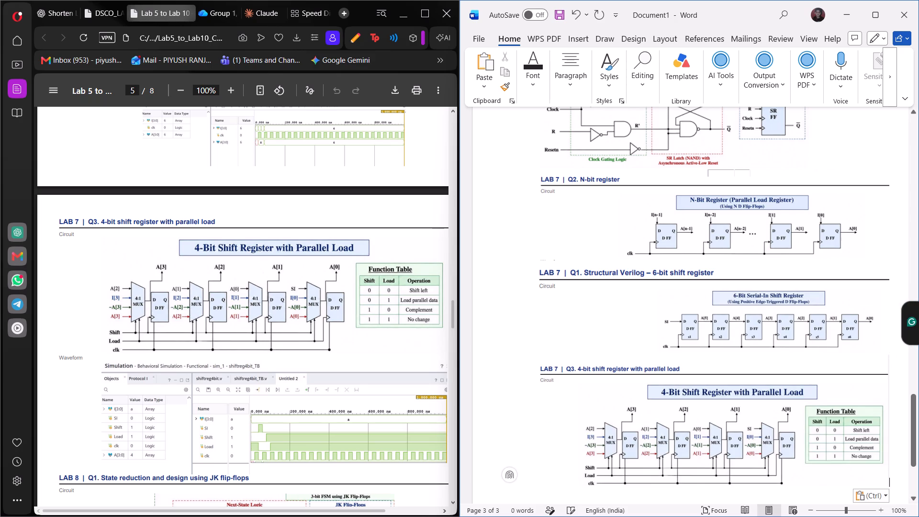
Copy a snapshot of the Lab 8 Q1 heading, JK flip-flop circuit and output logic, cropping out the waveform.
{"action": "scroll", "coordinate": [272, 322], "scroll_direction": "down", "scroll_amount": 3}
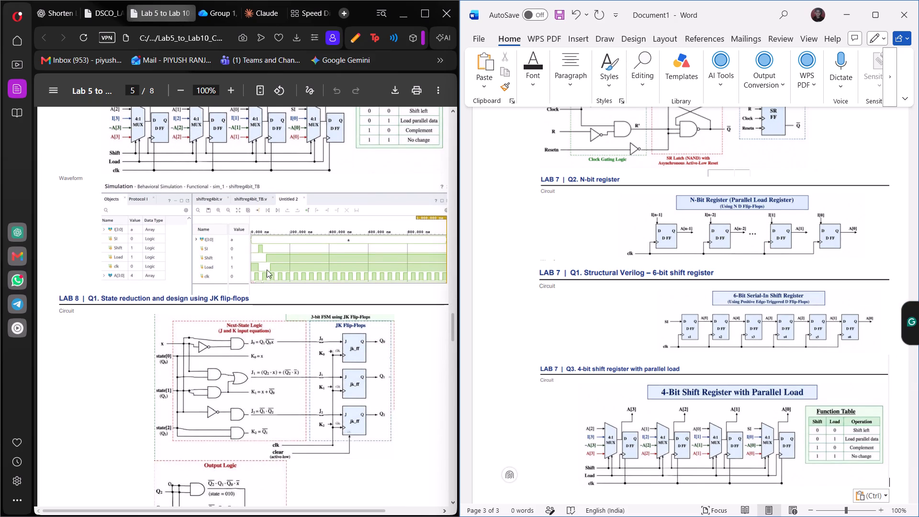
{"action": "scroll", "coordinate": [267, 270], "scroll_direction": "down", "scroll_amount": 1}
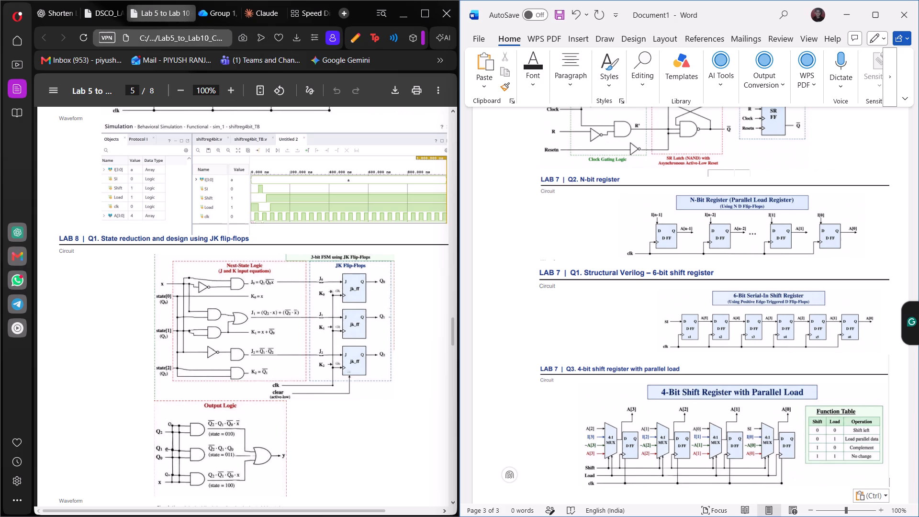
{"action": "left_click", "coordinate": [242, 41]}
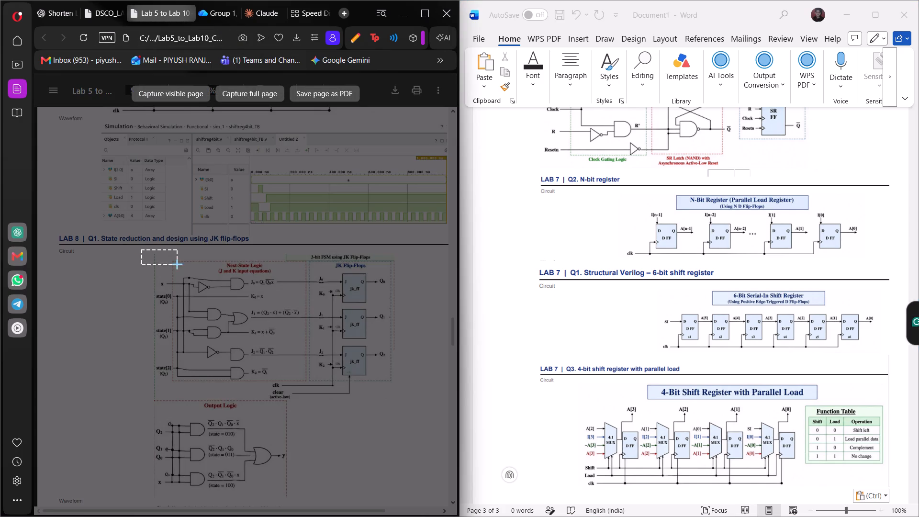
{"action": "left_click_drag", "start_coordinate": [50, 230], "coordinate": [411, 501]}
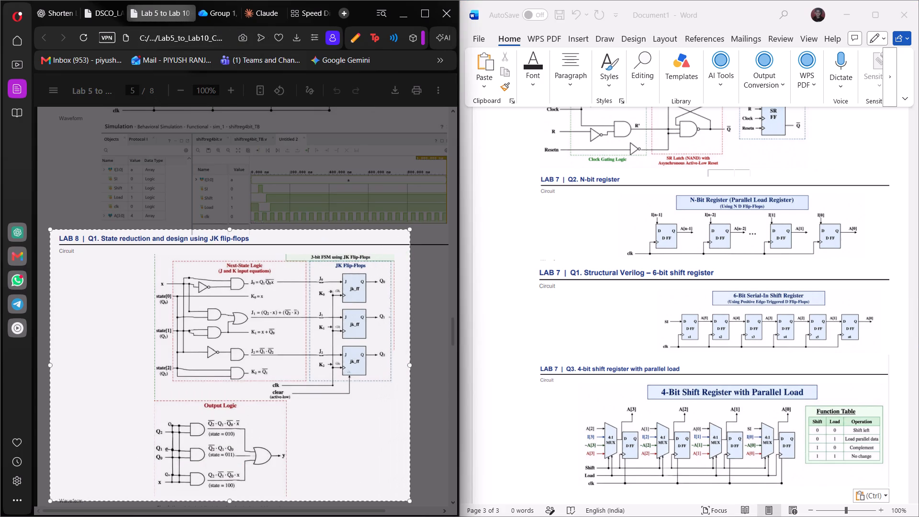
{"action": "left_click_drag", "start_coordinate": [411, 501], "coordinate": [442, 506]}
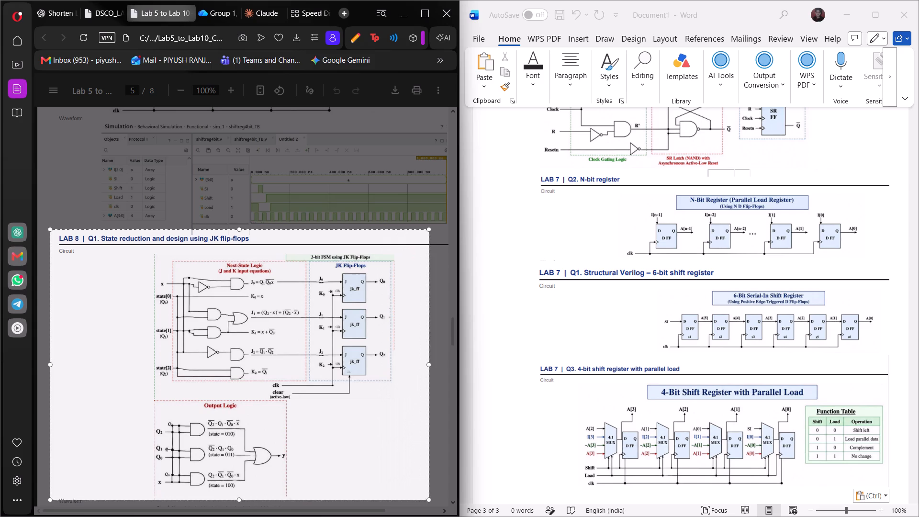
{"action": "left_click_drag", "start_coordinate": [442, 506], "coordinate": [432, 498]}
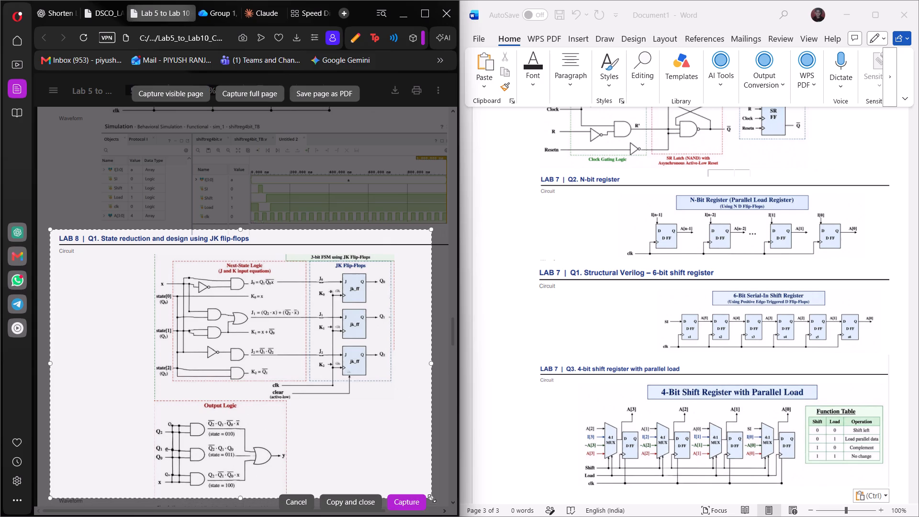
{"action": "left_click", "coordinate": [344, 496]}
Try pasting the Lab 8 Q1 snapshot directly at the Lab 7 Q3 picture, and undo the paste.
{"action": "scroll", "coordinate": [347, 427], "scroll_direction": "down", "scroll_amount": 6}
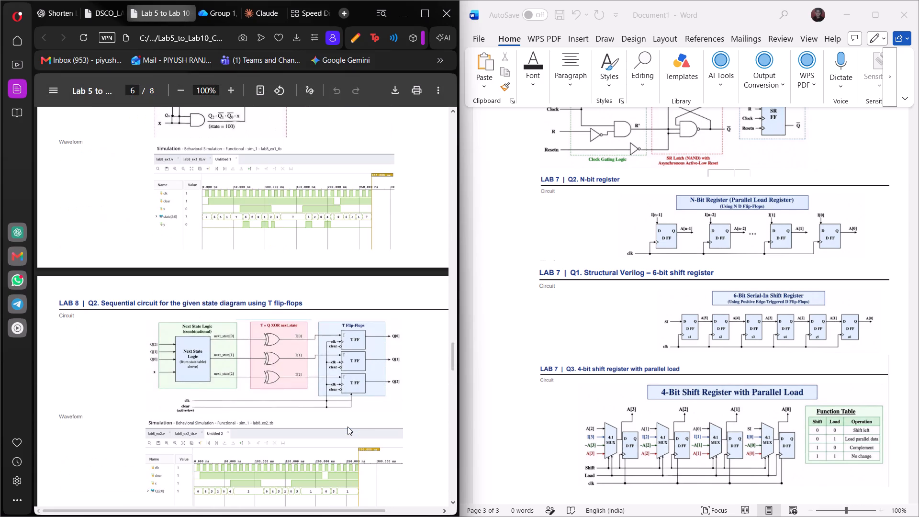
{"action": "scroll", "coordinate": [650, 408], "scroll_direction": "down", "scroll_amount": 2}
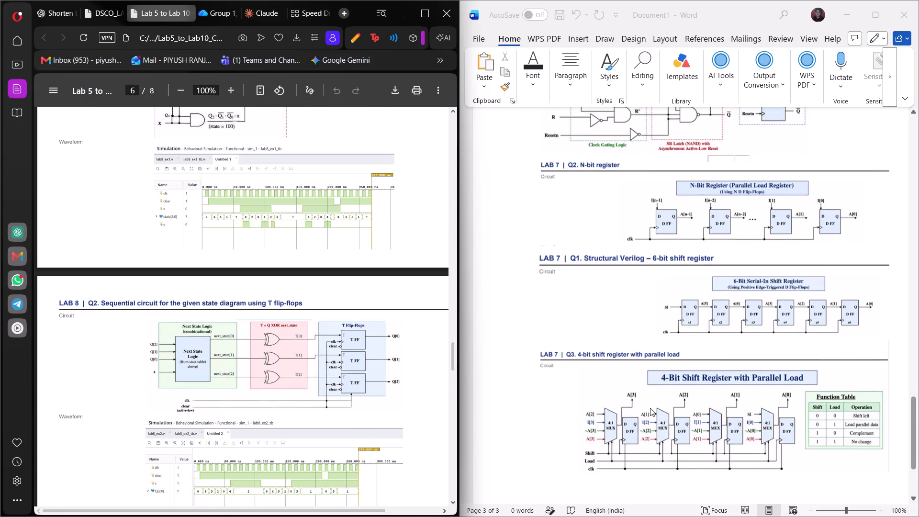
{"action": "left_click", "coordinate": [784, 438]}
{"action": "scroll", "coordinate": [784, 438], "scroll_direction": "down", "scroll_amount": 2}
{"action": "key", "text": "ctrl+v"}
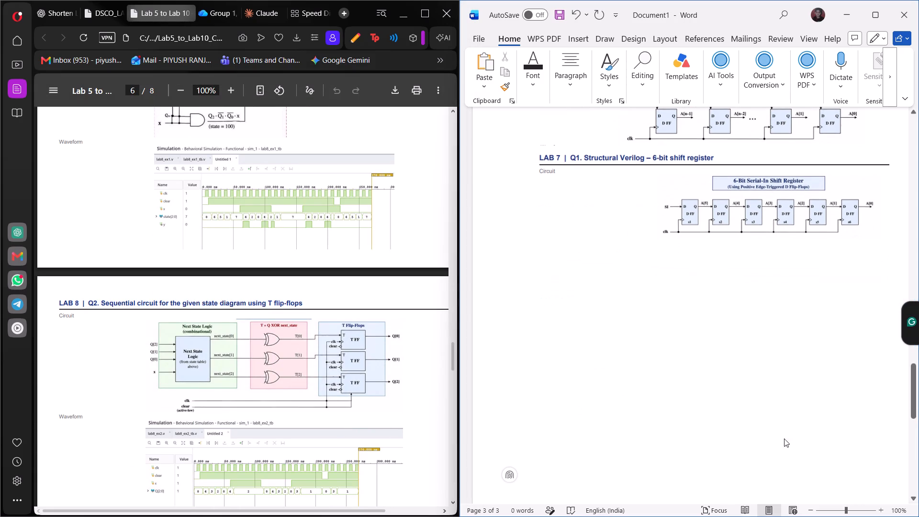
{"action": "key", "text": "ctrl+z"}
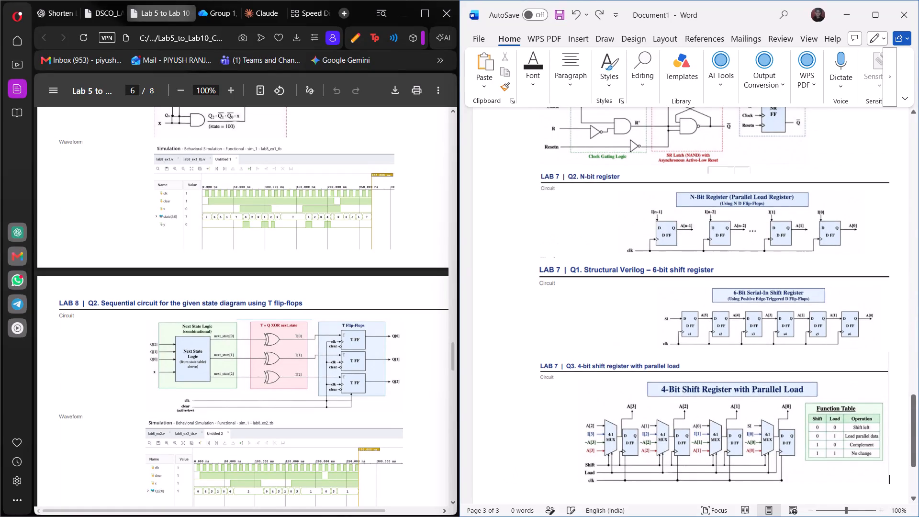
Add five line breaks after the Lab 7 Q3 picture and paste the Lab 8 Q1 snapshot there.
{"action": "scroll", "coordinate": [809, 448], "scroll_direction": "down", "scroll_amount": 12}
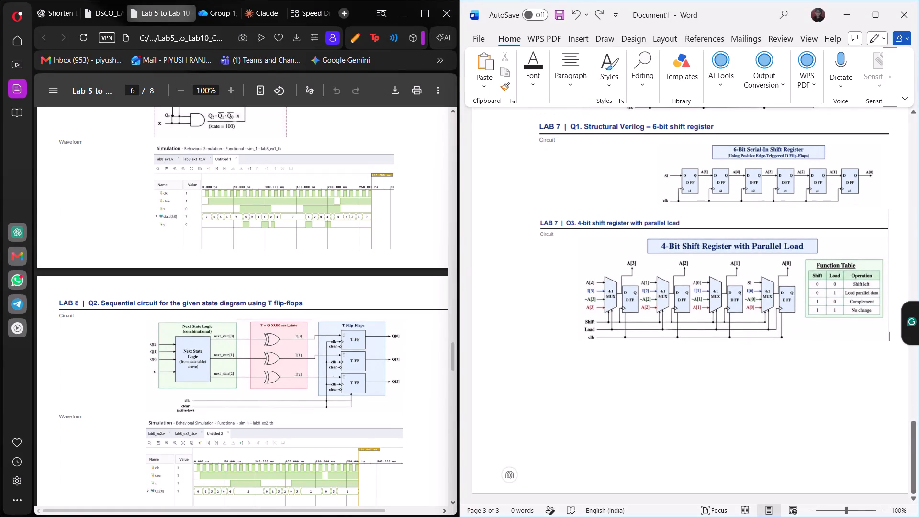
{"action": "key", "text": "Return"}
{"action": "key", "text": "Return"}
{"action": "key", "text": "Return"}
{"action": "key", "text": "Return"}
{"action": "key", "text": "Return"}
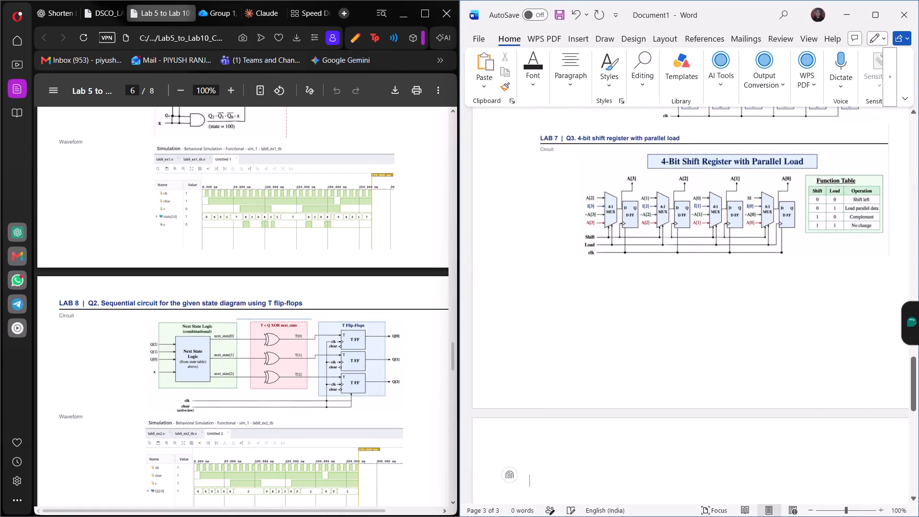
{"action": "key", "text": "ctrl+v"}
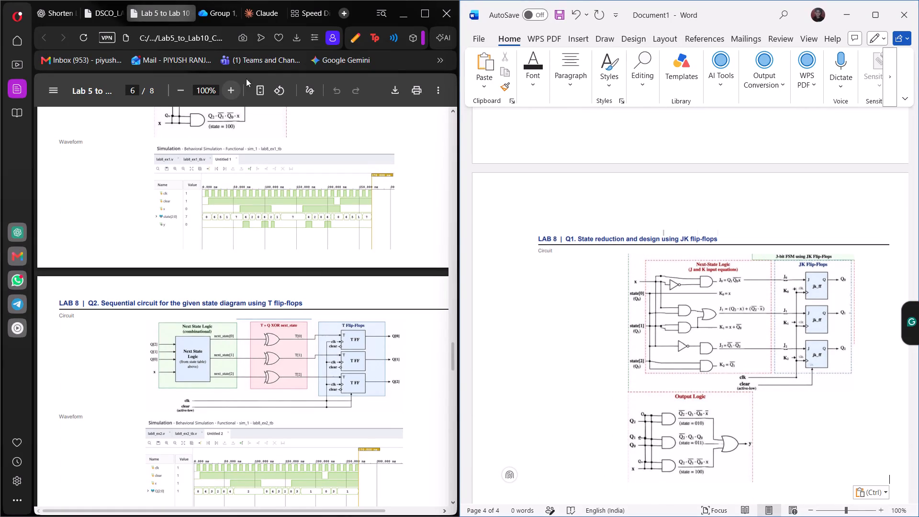
Copy a snapshot of the Lab 8 Q2 heading and T flip-flop circuit, without the simulation, and paste it under the Lab 8 Q1 picture.
{"action": "scroll", "coordinate": [287, 208], "scroll_direction": "up", "scroll_amount": 5}
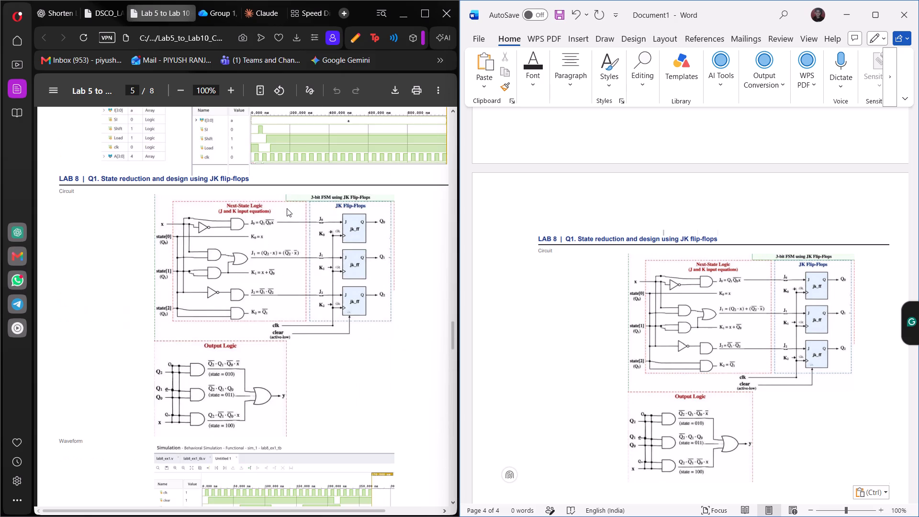
{"action": "scroll", "coordinate": [287, 208], "scroll_direction": "down", "scroll_amount": 8}
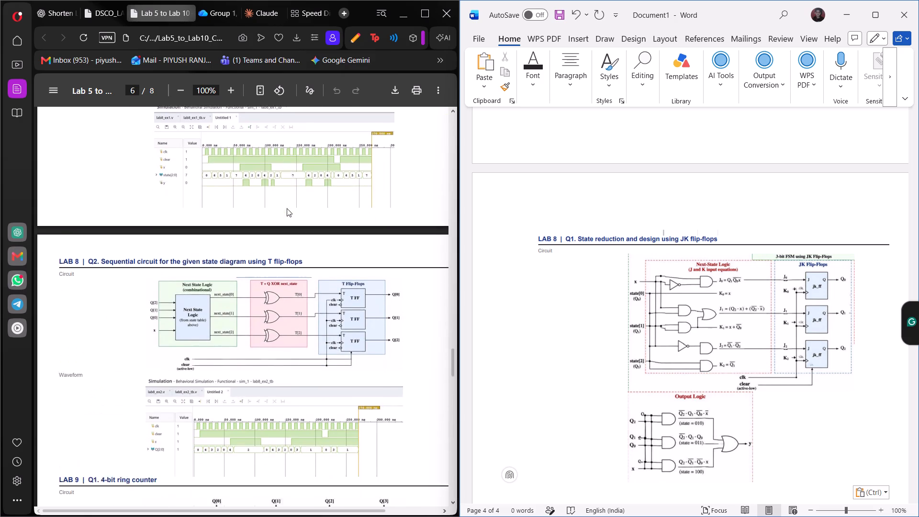
{"action": "scroll", "coordinate": [287, 208], "scroll_direction": "up", "scroll_amount": 2}
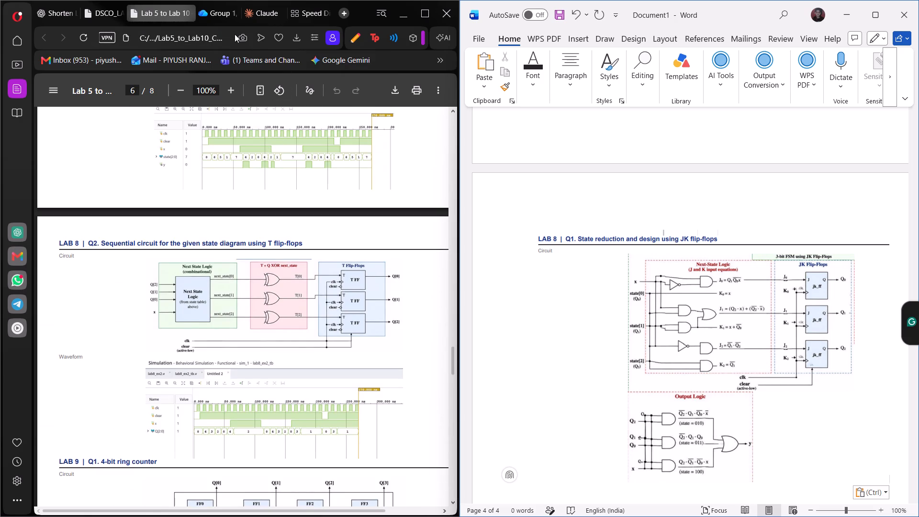
{"action": "left_click", "coordinate": [247, 40]}
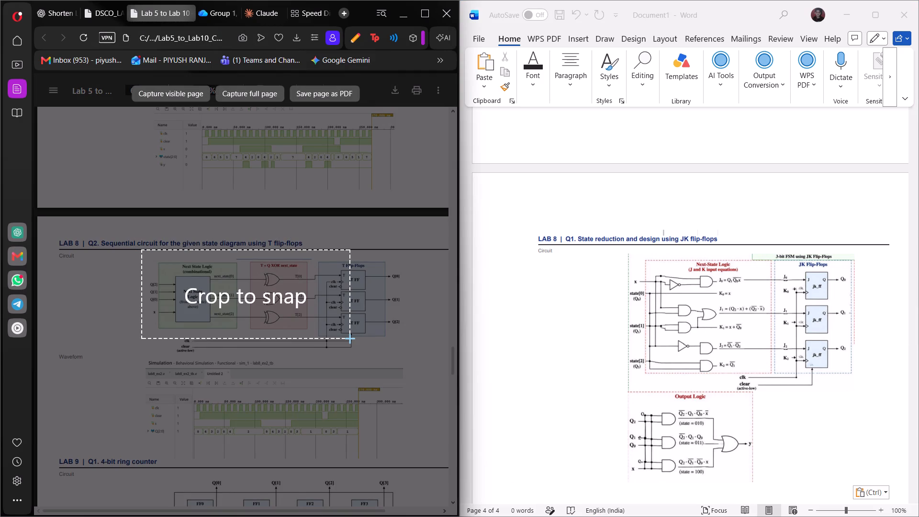
{"action": "left_click_drag", "start_coordinate": [51, 235], "coordinate": [423, 355]}
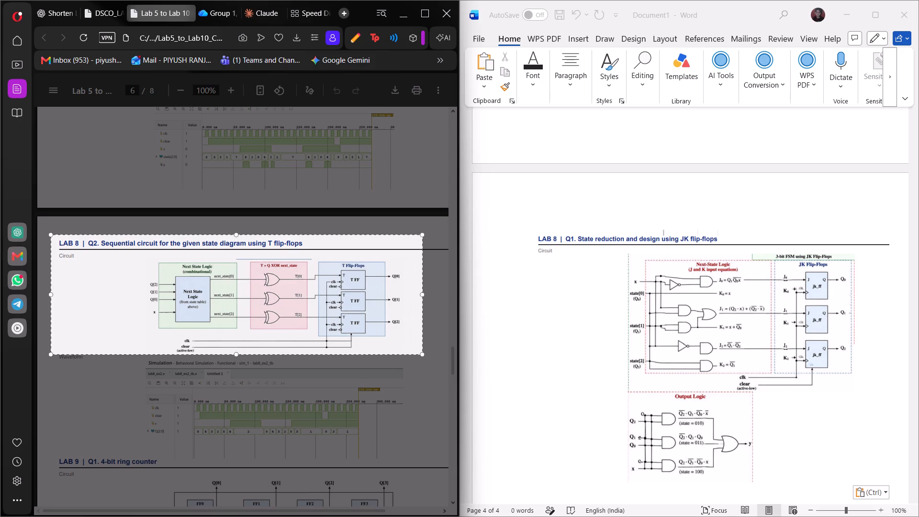
{"action": "left_click_drag", "start_coordinate": [423, 355], "coordinate": [426, 359]}
{"action": "left_click", "coordinate": [370, 370]}
{"action": "scroll", "coordinate": [520, 385], "scroll_direction": "down", "scroll_amount": 4}
{"action": "left_click", "coordinate": [544, 422]}
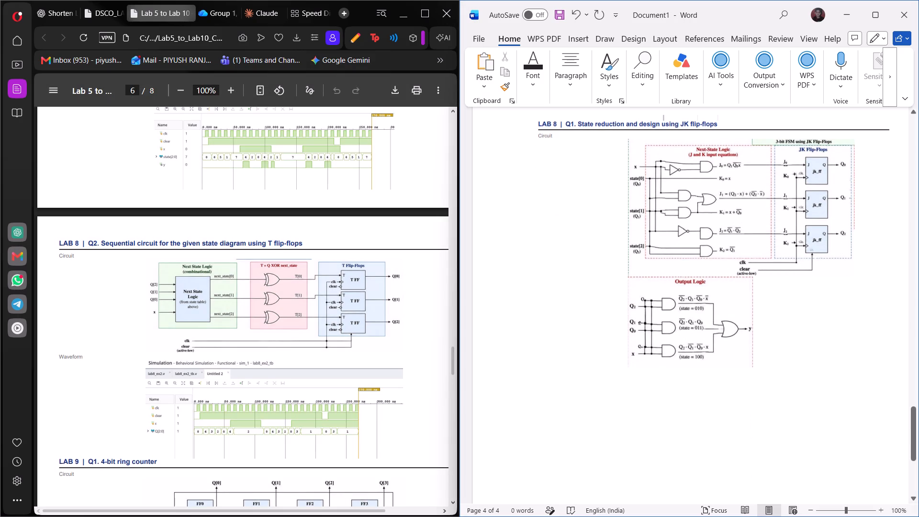
{"action": "key", "text": "ctrl+v"}
Copy a snapshot of the Lab 9 Q1 heading and 4-bit ring counter circuit, without the waveform, and paste it under the Lab 8 Q2 picture.
{"action": "scroll", "coordinate": [350, 368], "scroll_direction": "down", "scroll_amount": 5}
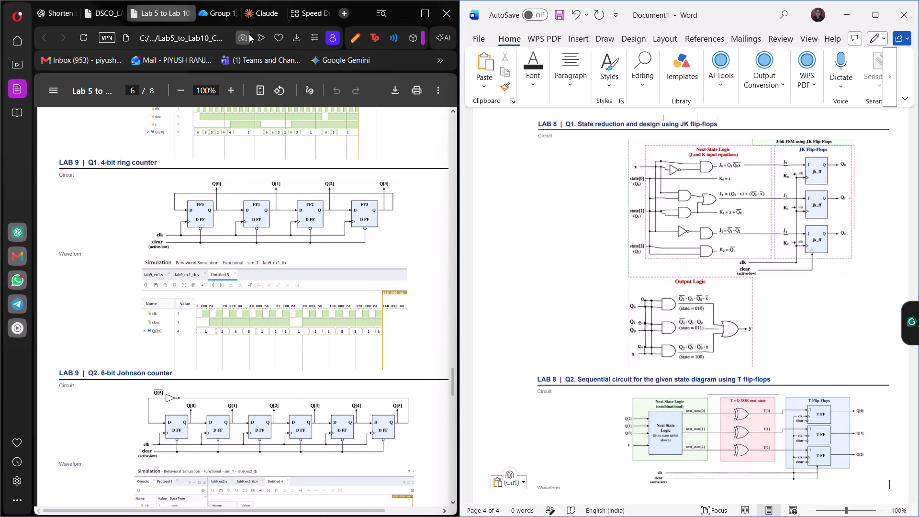
{"action": "left_click", "coordinate": [249, 34]}
{"action": "left_click_drag", "start_coordinate": [51, 156], "coordinate": [341, 215]}
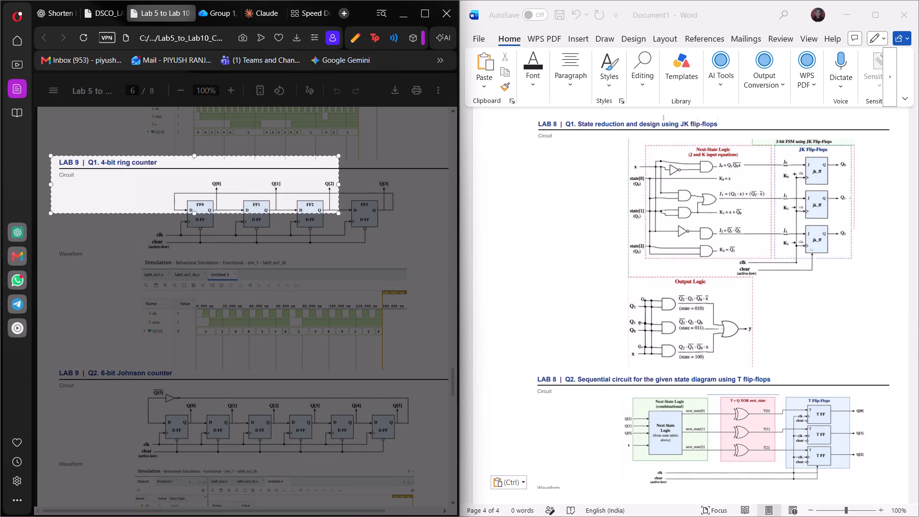
{"action": "left_click_drag", "start_coordinate": [341, 215], "coordinate": [446, 249]}
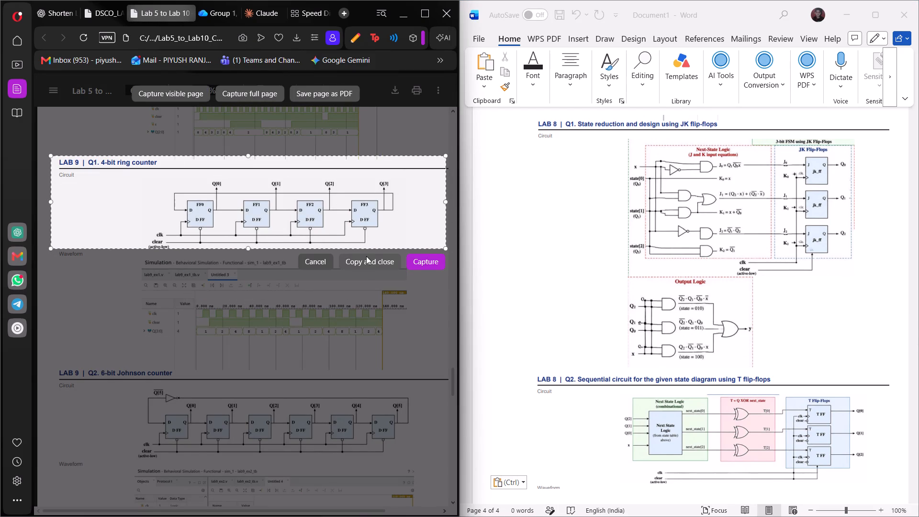
{"action": "left_click", "coordinate": [371, 264]}
{"action": "scroll", "coordinate": [668, 398], "scroll_direction": "down", "scroll_amount": 5}
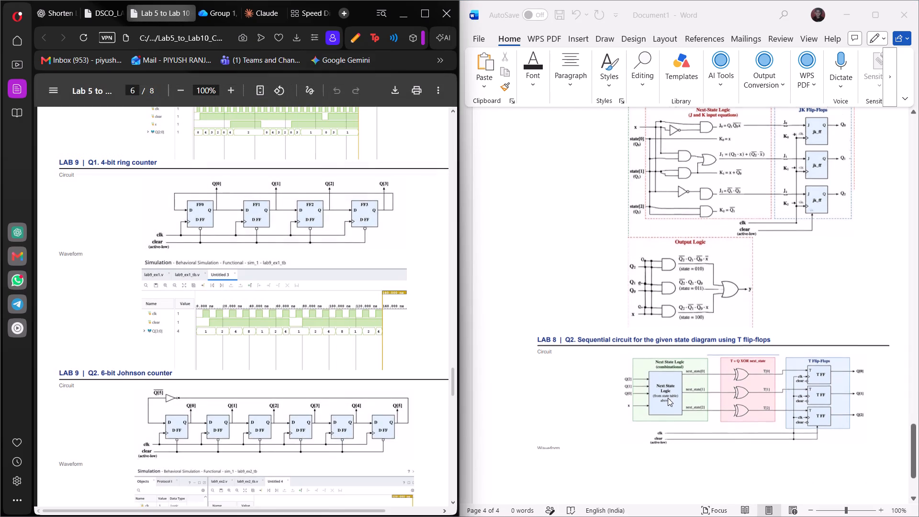
{"action": "left_click", "coordinate": [695, 430]}
{"action": "key", "text": "ctrl+v"}
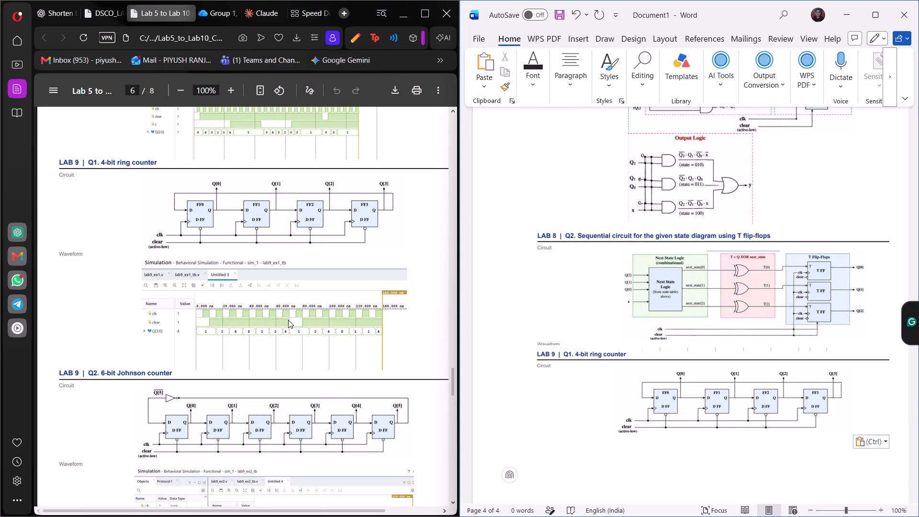
Copy a snapshot of the Lab 9 Q2 heading and 6-bit Johnson counter circuit, cropping out the waveform.
{"action": "scroll", "coordinate": [288, 320], "scroll_direction": "down", "scroll_amount": 3}
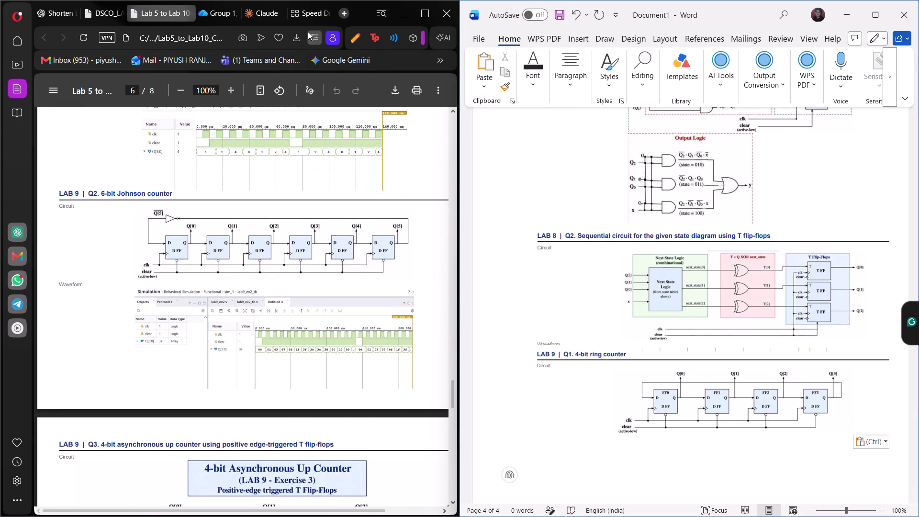
{"action": "left_click", "coordinate": [246, 35]}
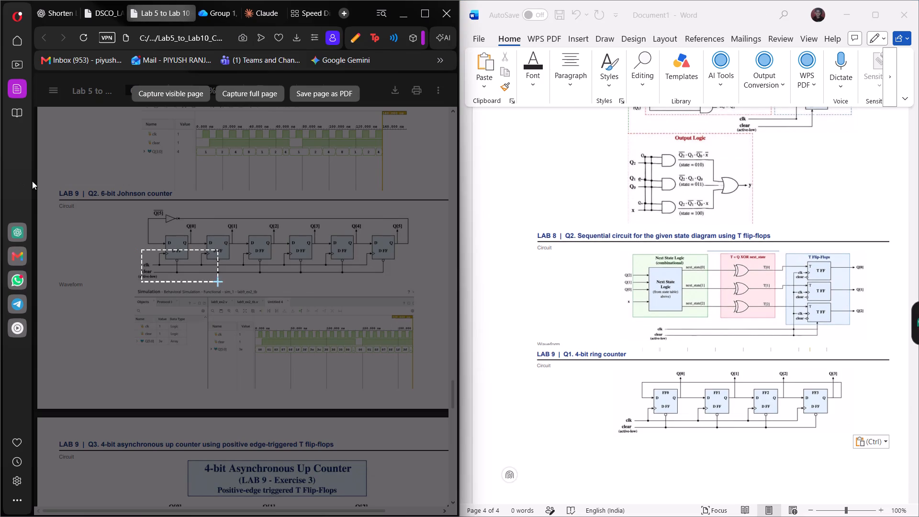
{"action": "left_click_drag", "start_coordinate": [52, 185], "coordinate": [447, 280]}
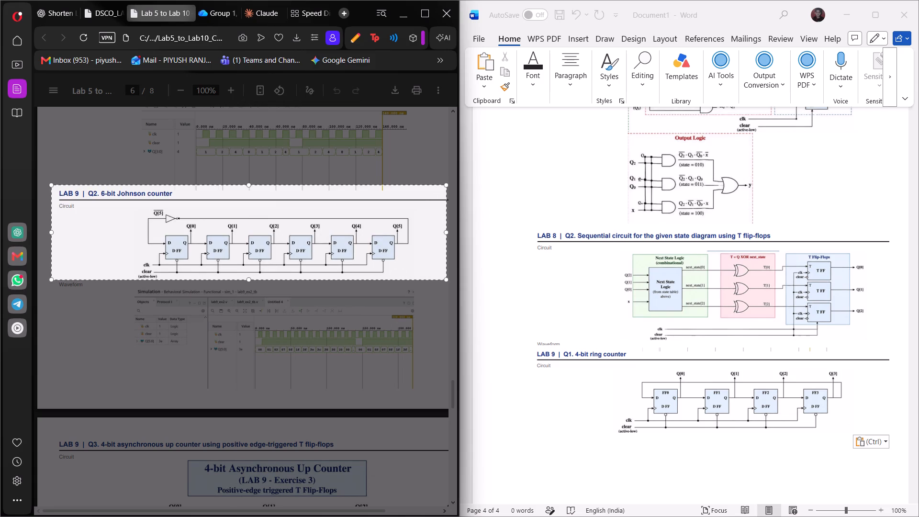
{"action": "left_click_drag", "start_coordinate": [447, 280], "coordinate": [448, 280]}
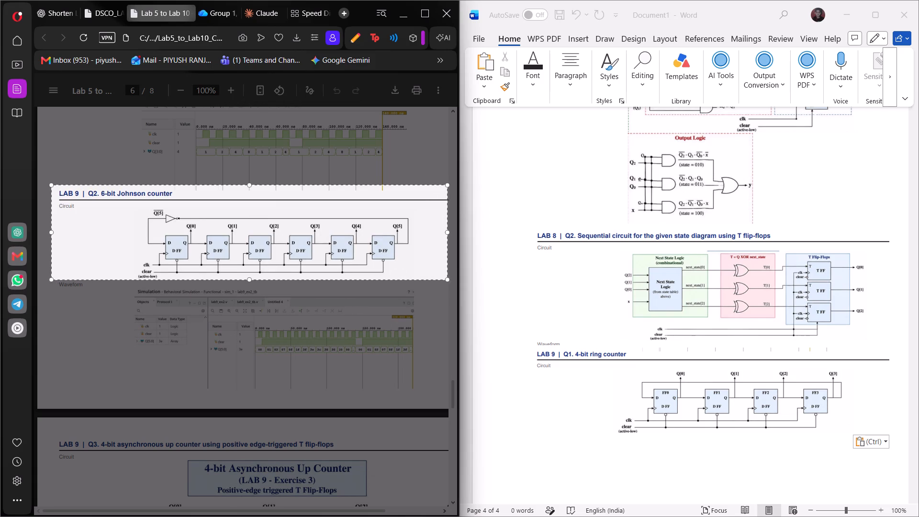
{"action": "left_click_drag", "start_coordinate": [448, 280], "coordinate": [449, 280]}
{"action": "left_click", "coordinate": [373, 289]}
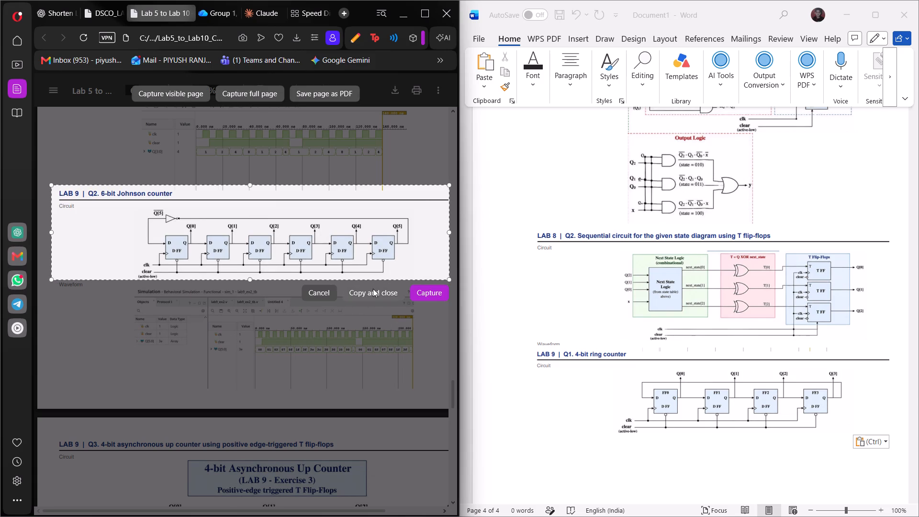
Paste the Lab 9 Q2 Johnson counter snapshot under the Lab 9 Q1 picture in the Word document.
{"action": "left_click", "coordinate": [816, 442]}
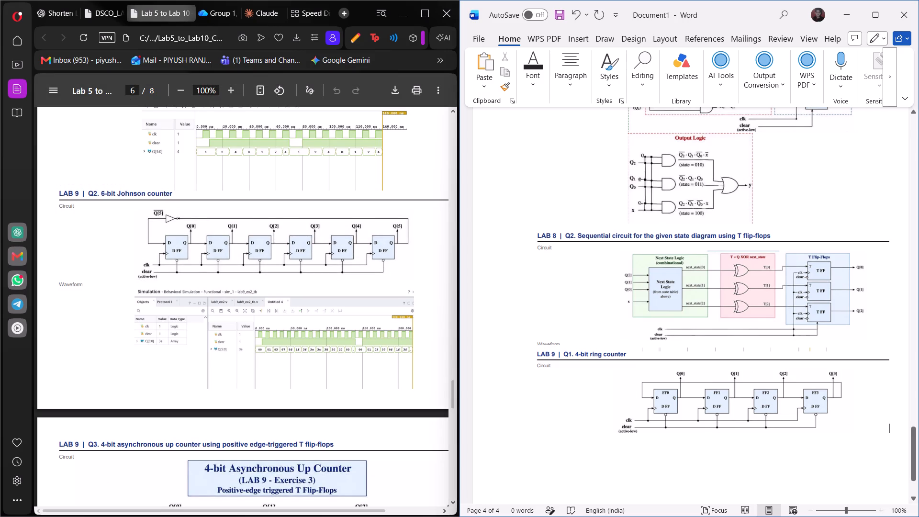
{"action": "key", "text": "ctrl+v"}
Copy a snapshot of the Lab 9 Q3 heading and 4-bit asynchronous up counter circuit, cropping out the waveform.
{"action": "scroll", "coordinate": [314, 375], "scroll_direction": "down", "scroll_amount": 3}
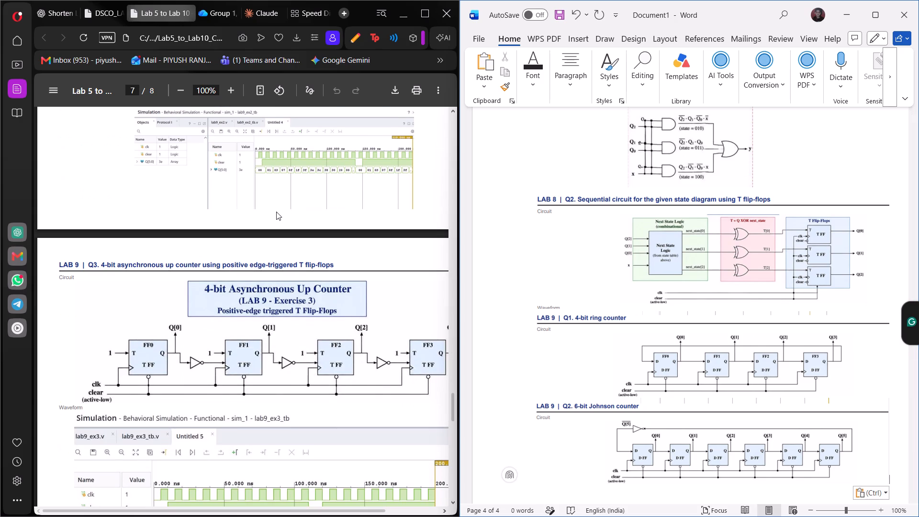
{"action": "scroll", "coordinate": [276, 212], "scroll_direction": "left", "scroll_amount": 1}
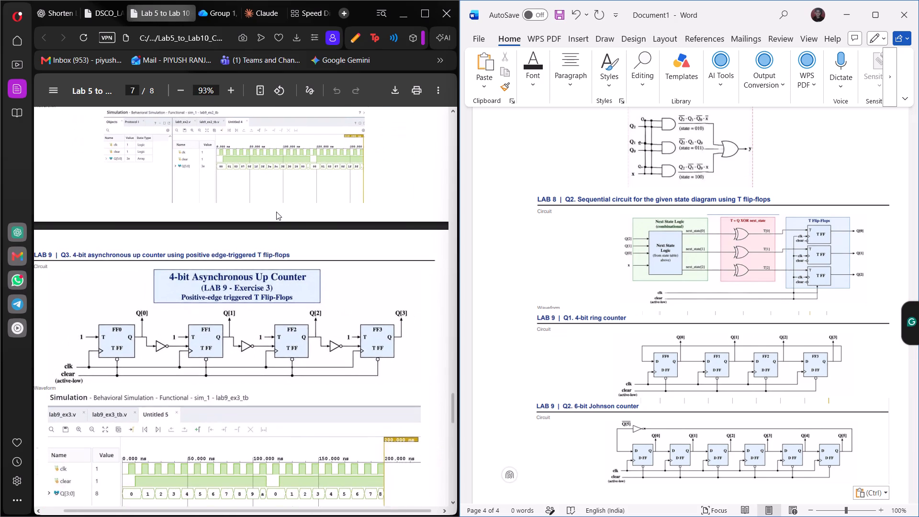
{"action": "scroll", "coordinate": [276, 212], "scroll_direction": "down", "scroll_amount": 1}
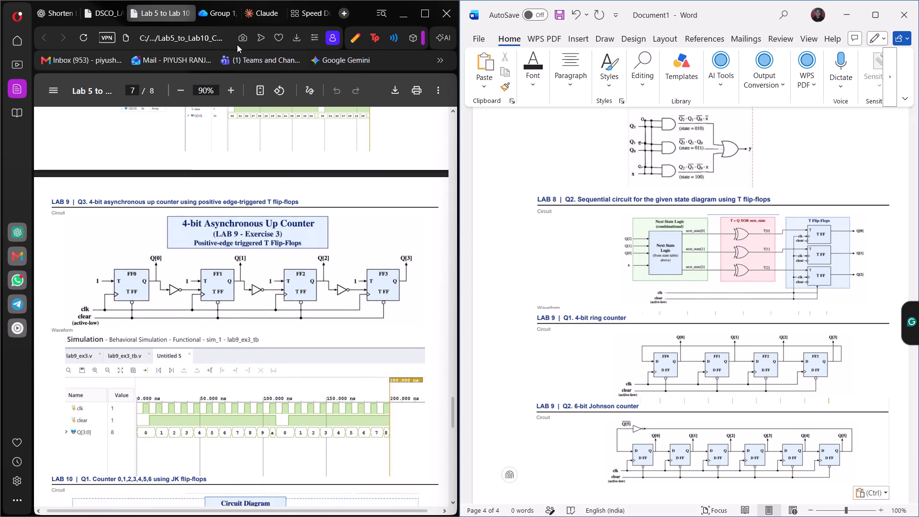
{"action": "left_click", "coordinate": [236, 44]}
{"action": "left_click_drag", "start_coordinate": [40, 191], "coordinate": [444, 326]}
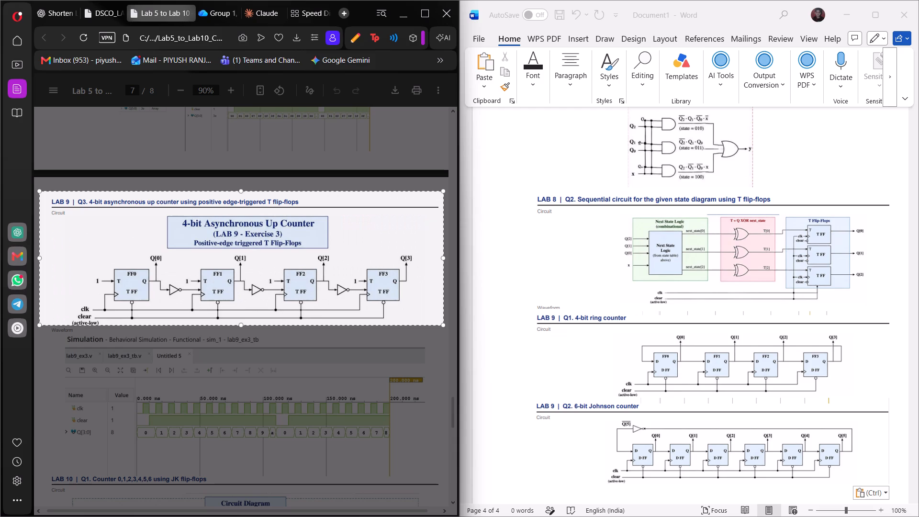
{"action": "left_click_drag", "start_coordinate": [444, 326], "coordinate": [445, 326]}
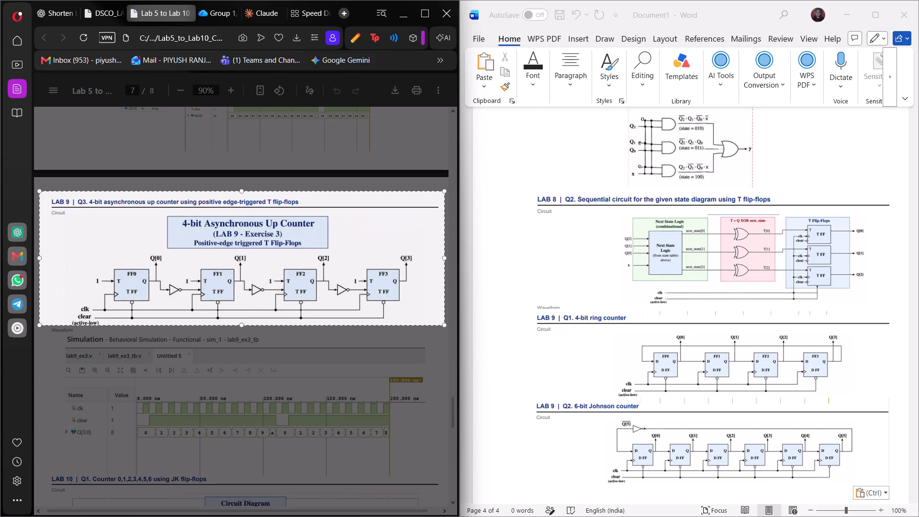
{"action": "left_click_drag", "start_coordinate": [445, 326], "coordinate": [446, 329]}
{"action": "left_click", "coordinate": [399, 337]}
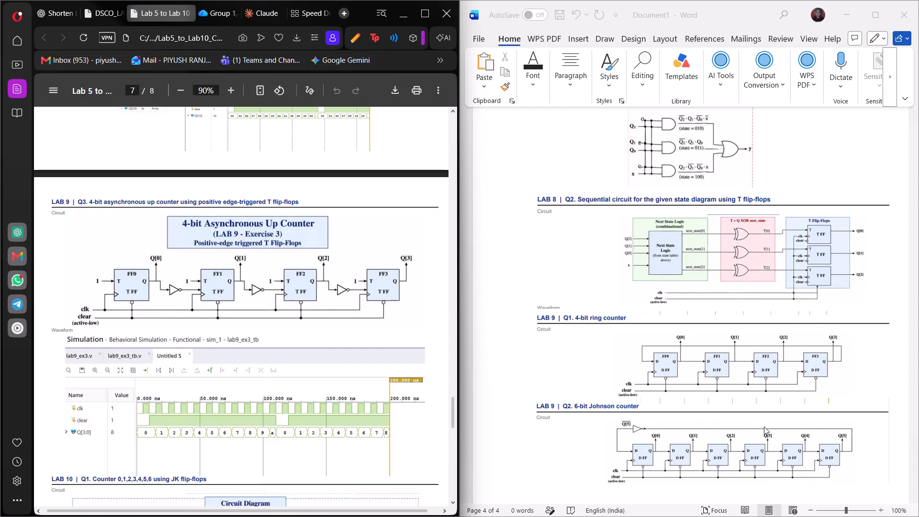
Add a line break after the Lab 9 Q2 picture in Word and paste the Lab 9 Q3 snapshot on the following page.
{"action": "scroll", "coordinate": [764, 427], "scroll_direction": "down", "scroll_amount": 4}
{"action": "left_click", "coordinate": [849, 441]}
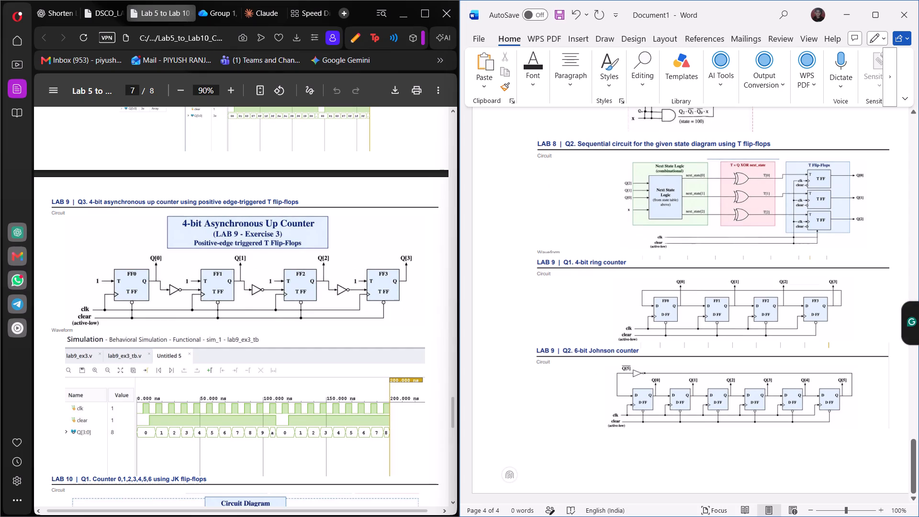
{"action": "key", "text": "ctrl+v"}
{"action": "key", "text": "ctrl+z"}
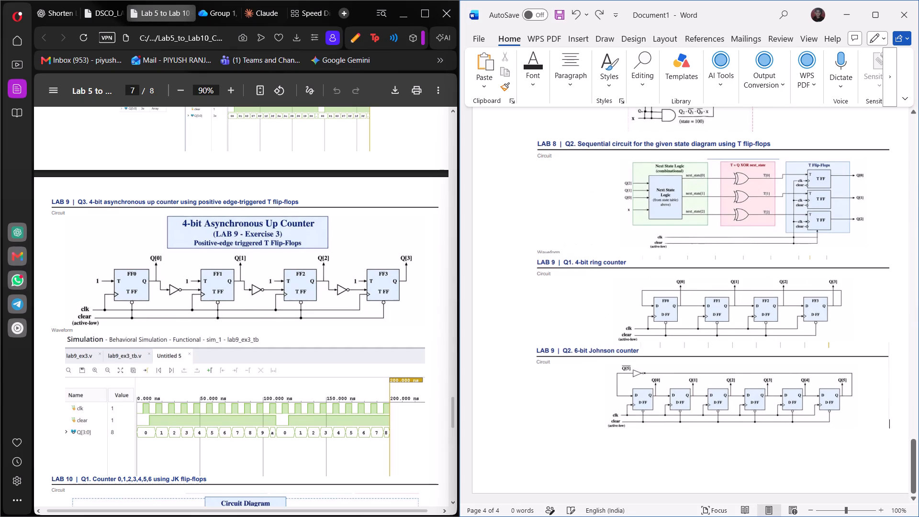
{"action": "scroll", "coordinate": [852, 444], "scroll_direction": "down", "scroll_amount": 2}
{"action": "key", "text": "Return"}
{"action": "key", "text": "Return"}
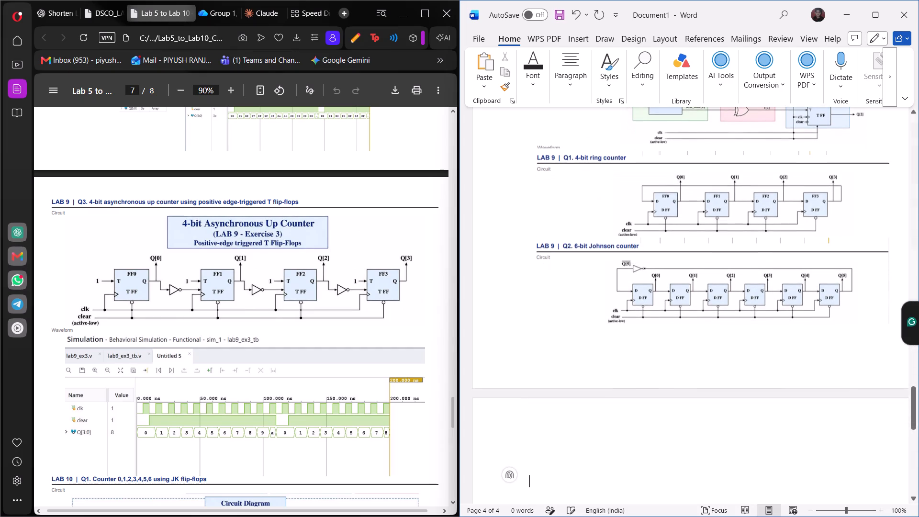
{"action": "key", "text": "BackSpace"}
{"action": "key", "text": "ctrl+v"}
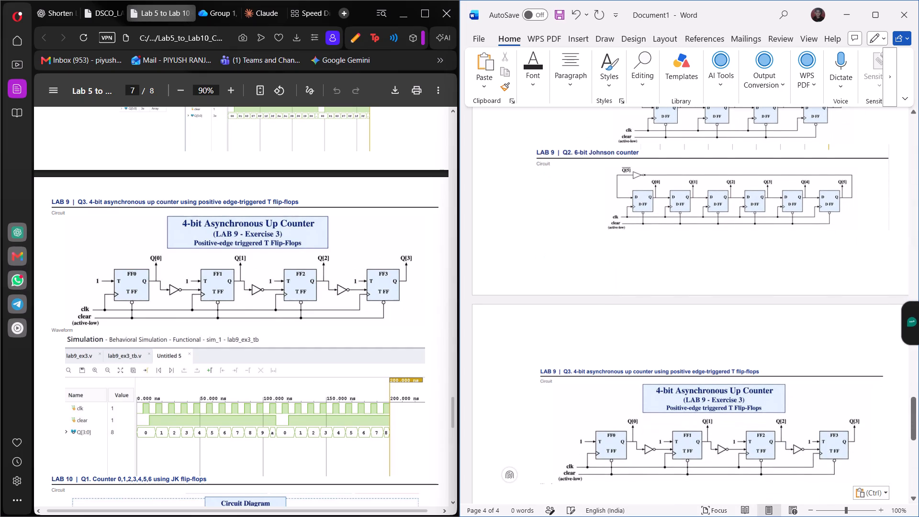
Copy a snapshot of the Lab 10 Q1 heading and JK flip-flop counter circuit, without the waveform, and paste it under the Lab 9 Q3 picture.
{"action": "scroll", "coordinate": [176, 339], "scroll_direction": "down", "scroll_amount": 4}
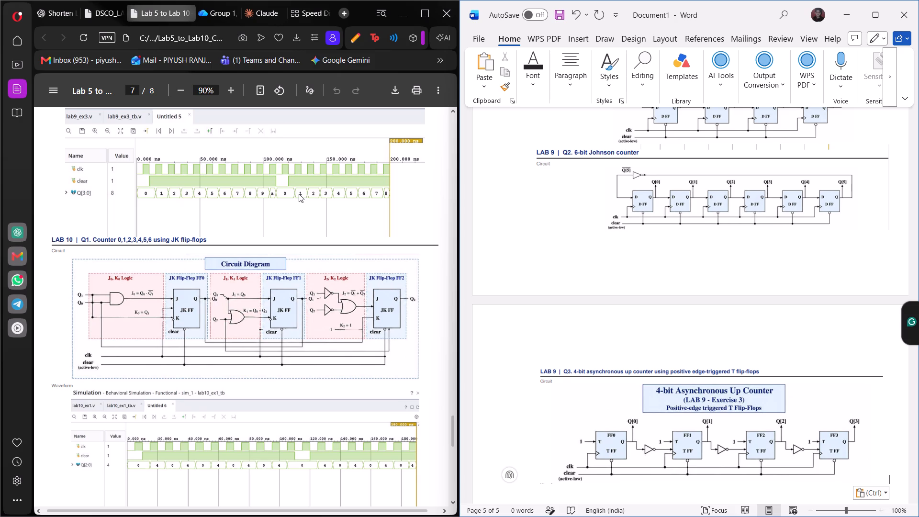
{"action": "scroll", "coordinate": [299, 196], "scroll_direction": "up", "scroll_amount": 2}
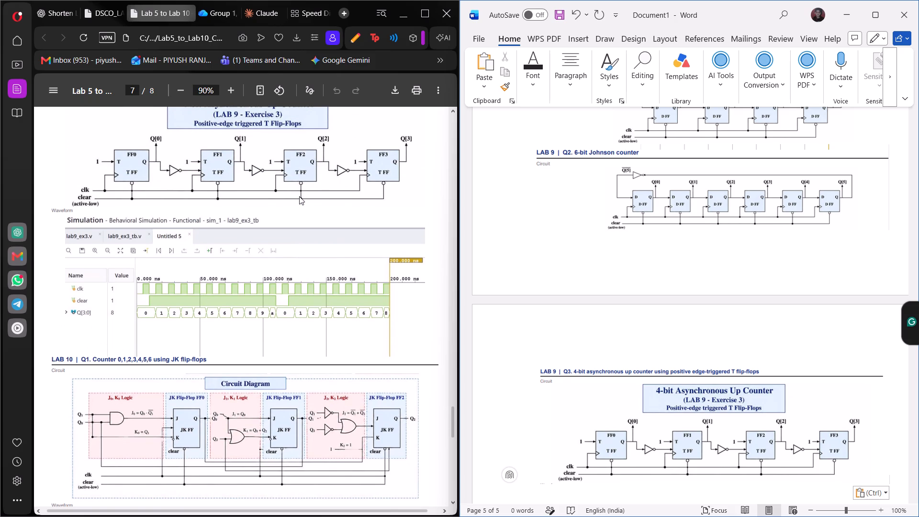
{"action": "scroll", "coordinate": [299, 196], "scroll_direction": "down", "scroll_amount": 4}
{"action": "scroll", "coordinate": [299, 196], "scroll_direction": "up", "scroll_amount": 1}
{"action": "left_click", "coordinate": [245, 41]}
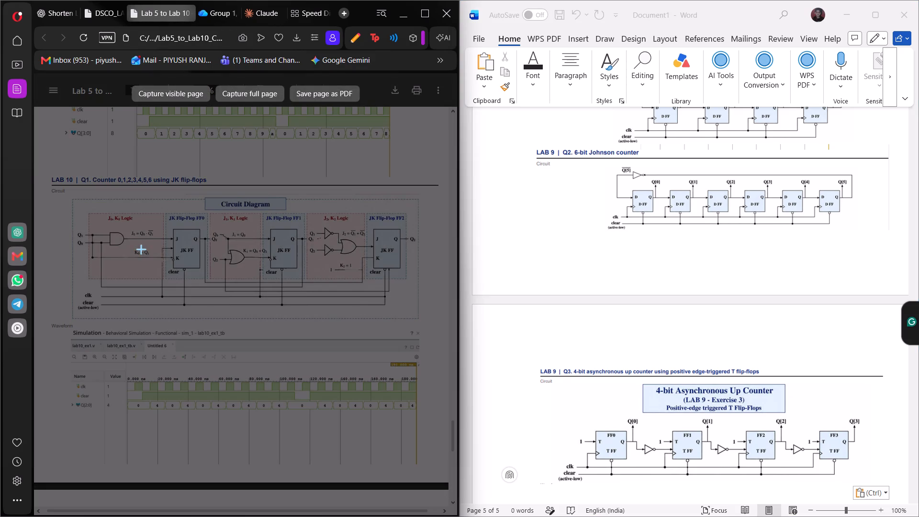
{"action": "left_click_drag", "start_coordinate": [45, 173], "coordinate": [369, 297]}
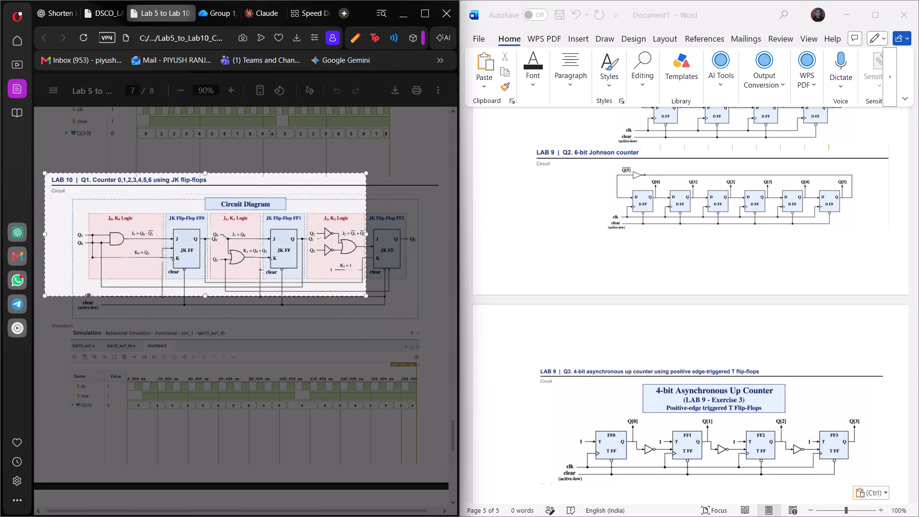
{"action": "left_click_drag", "start_coordinate": [369, 297], "coordinate": [440, 323]}
{"action": "left_click", "coordinate": [388, 334]}
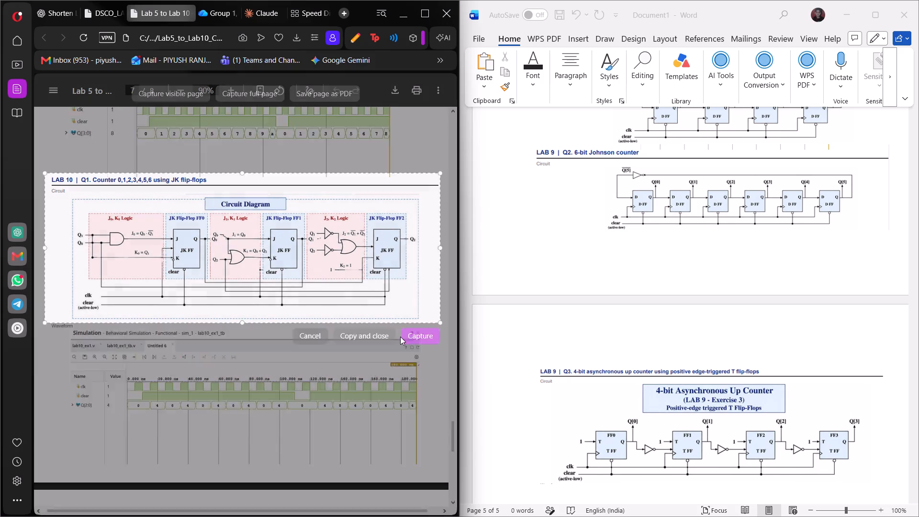
{"action": "scroll", "coordinate": [798, 439], "scroll_direction": "down", "scroll_amount": 4}
{"action": "left_click", "coordinate": [855, 433]}
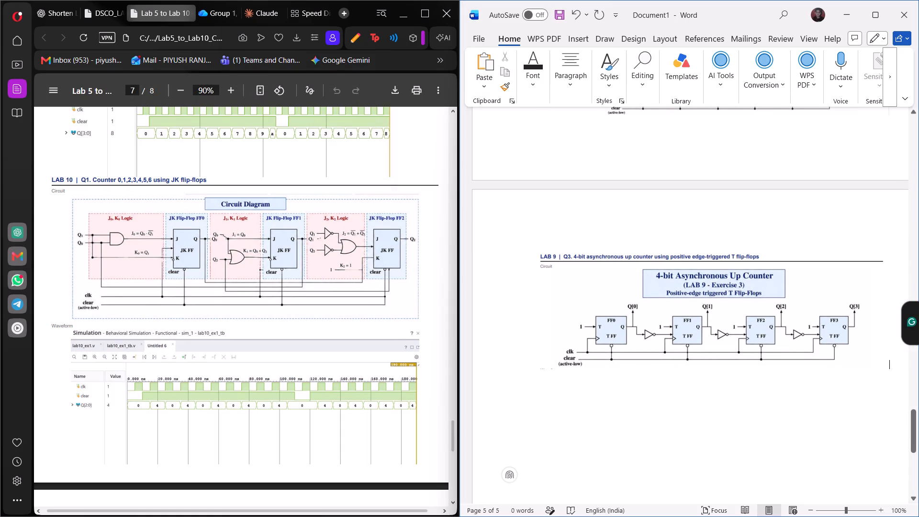
{"action": "key", "text": "ctrl+v"}
Copy a snapshot of the Lab 10 Q2 heading and SR flip-flop counter circuit, without the waveform, and paste it under the Lab 10 Q1 picture.
{"action": "scroll", "coordinate": [362, 383], "scroll_direction": "down", "scroll_amount": 1}
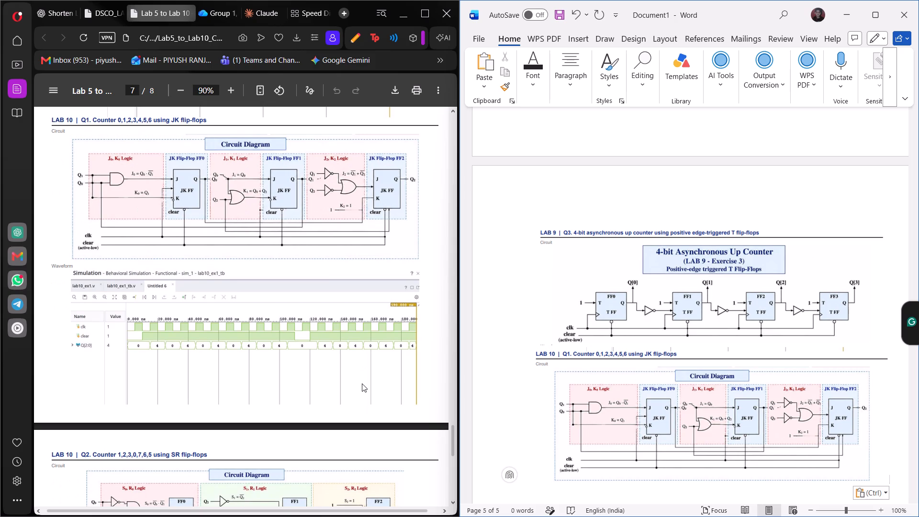
{"action": "scroll", "coordinate": [362, 383], "scroll_direction": "down", "scroll_amount": 4}
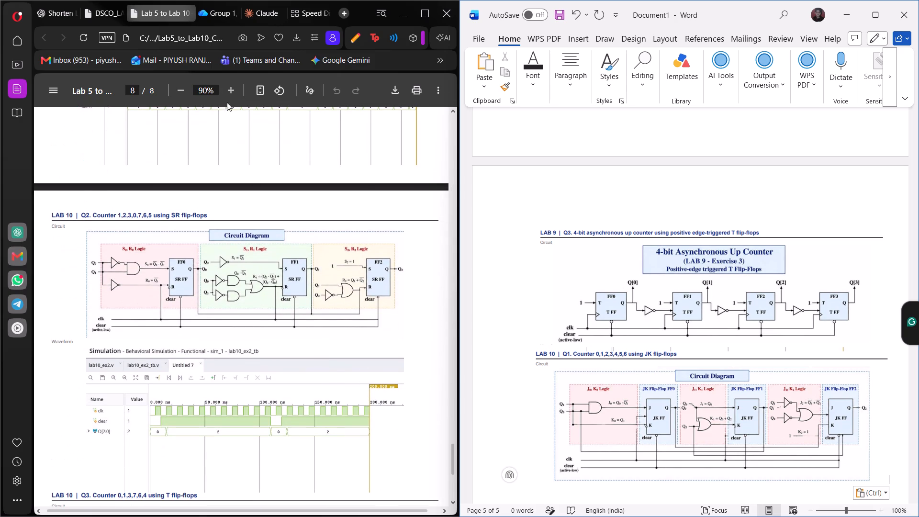
{"action": "left_click", "coordinate": [244, 38]}
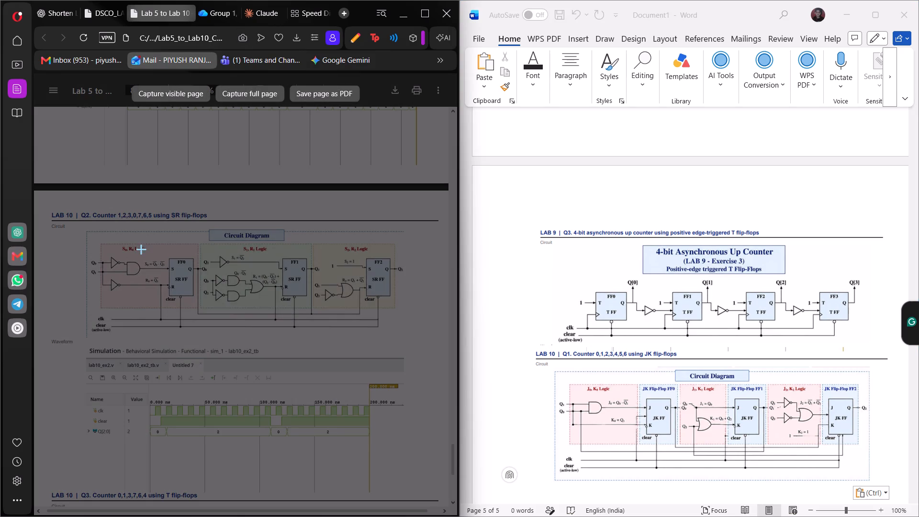
{"action": "left_click_drag", "start_coordinate": [45, 210], "coordinate": [160, 261]}
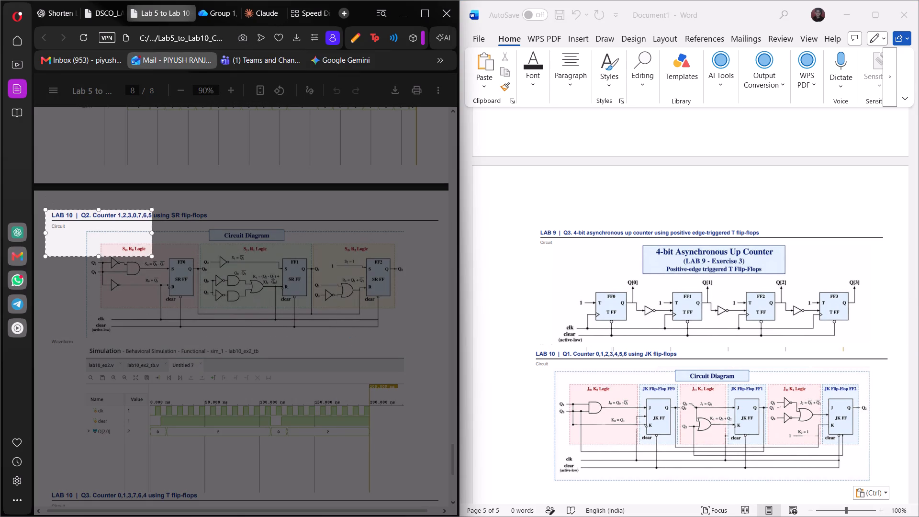
{"action": "left_click_drag", "start_coordinate": [160, 261], "coordinate": [424, 337]}
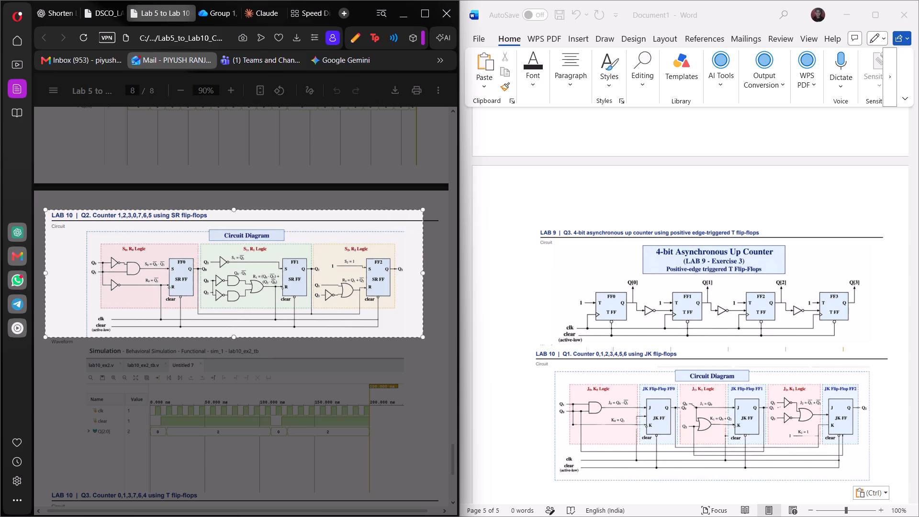
{"action": "left_click_drag", "start_coordinate": [424, 337], "coordinate": [434, 336]}
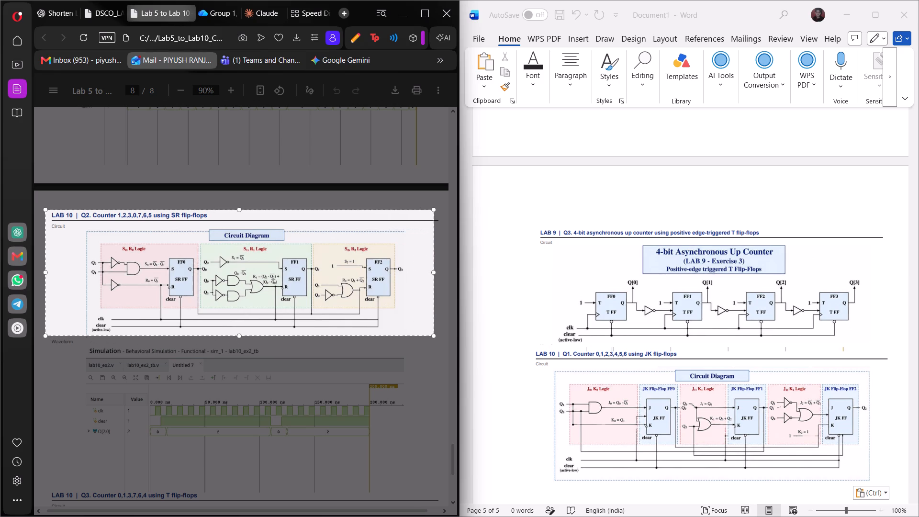
{"action": "left_click_drag", "start_coordinate": [434, 336], "coordinate": [436, 337]}
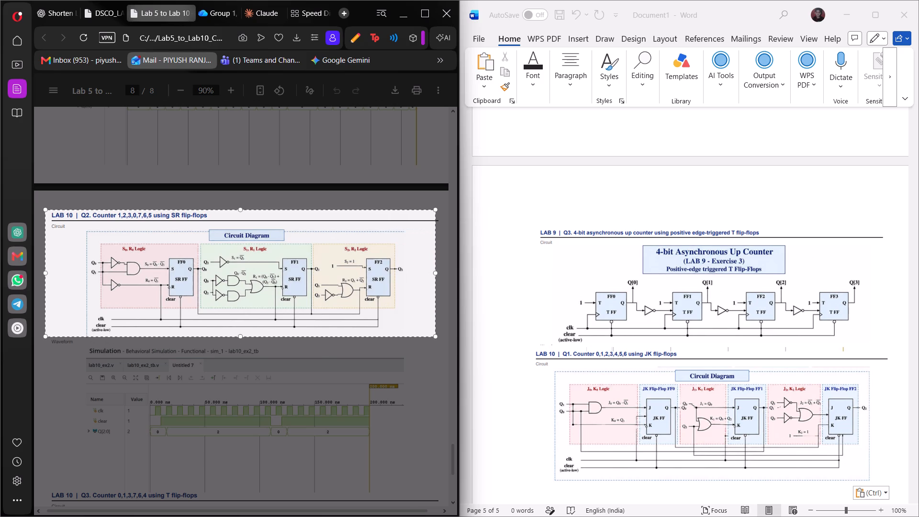
{"action": "left_click_drag", "start_coordinate": [436, 337], "coordinate": [437, 337]}
{"action": "left_click", "coordinate": [377, 348]}
{"action": "scroll", "coordinate": [829, 449], "scroll_direction": "down", "scroll_amount": 3}
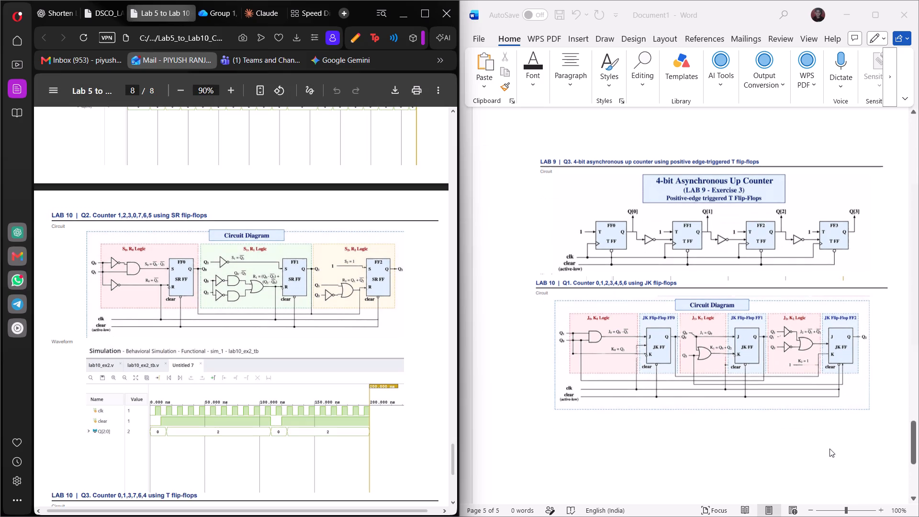
{"action": "left_click", "coordinate": [879, 406]}
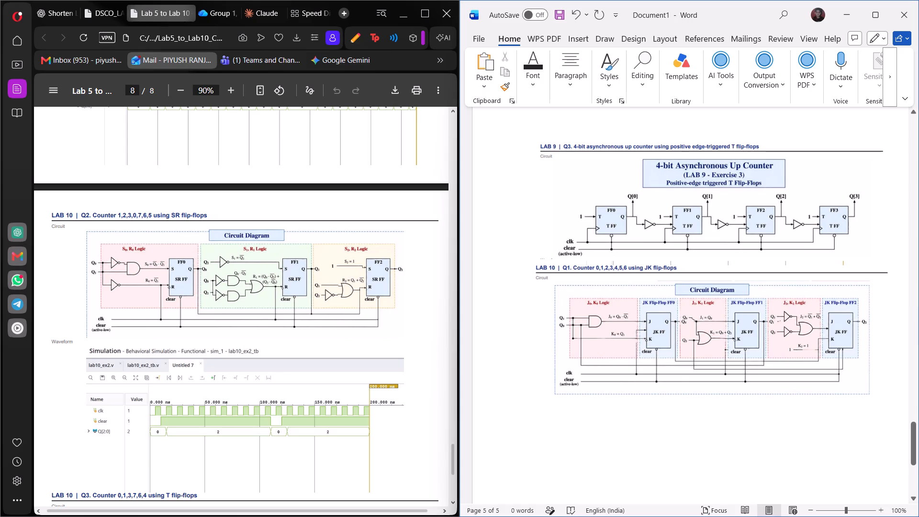
{"action": "key", "text": "ctrl+v"}
Examine the Lab 10 Q2 and Q3 circuits and waveforms in the PDF alongside the pictures pasted in Word.
{"action": "scroll", "coordinate": [320, 353], "scroll_direction": "down", "scroll_amount": 8}
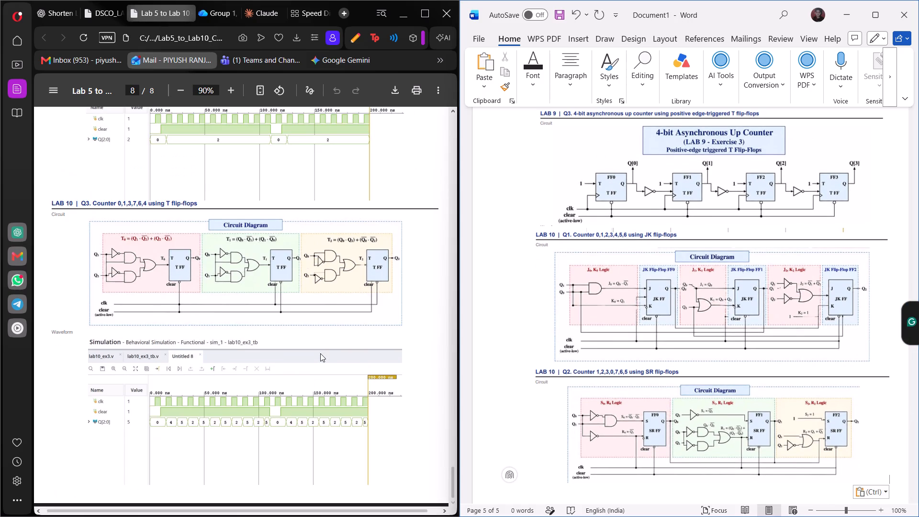
{"action": "scroll", "coordinate": [756, 331], "scroll_direction": "up", "scroll_amount": 3}
{"action": "scroll", "coordinate": [756, 331], "scroll_direction": "down", "scroll_amount": 8}
{"action": "scroll", "coordinate": [756, 331], "scroll_direction": "up", "scroll_amount": 3}
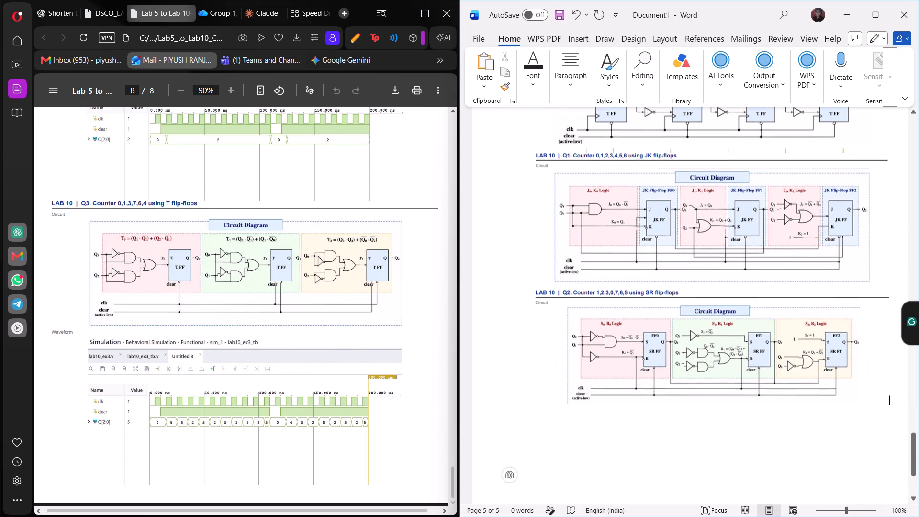
{"action": "scroll", "coordinate": [262, 317], "scroll_direction": "up", "scroll_amount": 1}
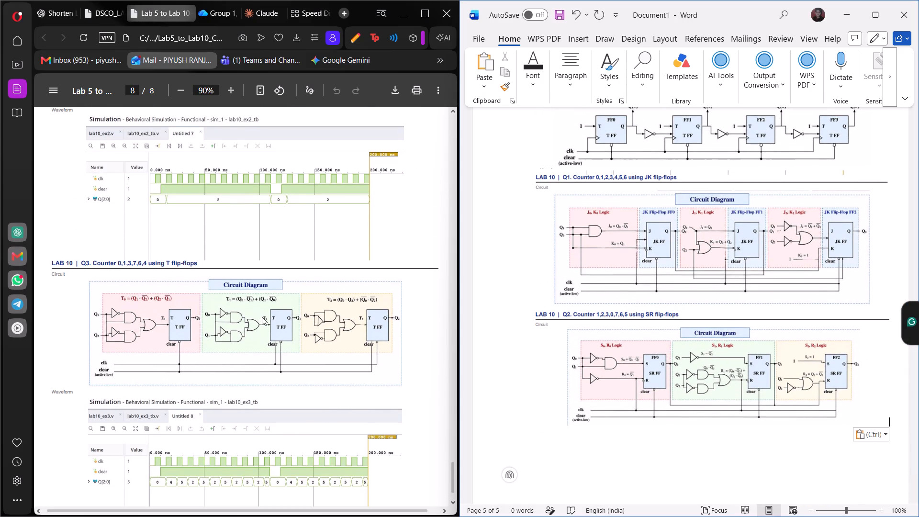
{"action": "scroll", "coordinate": [262, 317], "scroll_direction": "up", "scroll_amount": 3}
{"action": "scroll", "coordinate": [768, 326], "scroll_direction": "down", "scroll_amount": 4}
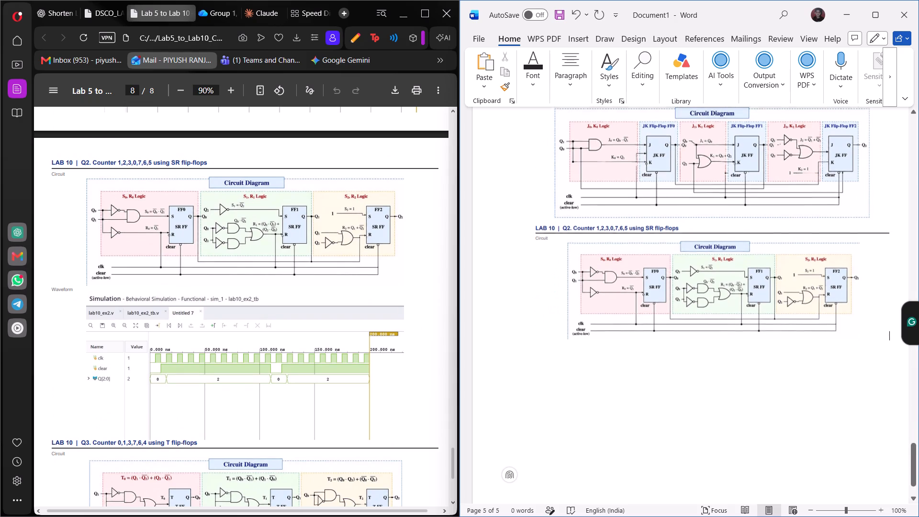
{"action": "scroll", "coordinate": [733, 334], "scroll_direction": "down", "scroll_amount": 2}
{"action": "scroll", "coordinate": [192, 333], "scroll_direction": "up", "scroll_amount": 1}
{"action": "scroll", "coordinate": [735, 306], "scroll_direction": "up", "scroll_amount": 4}
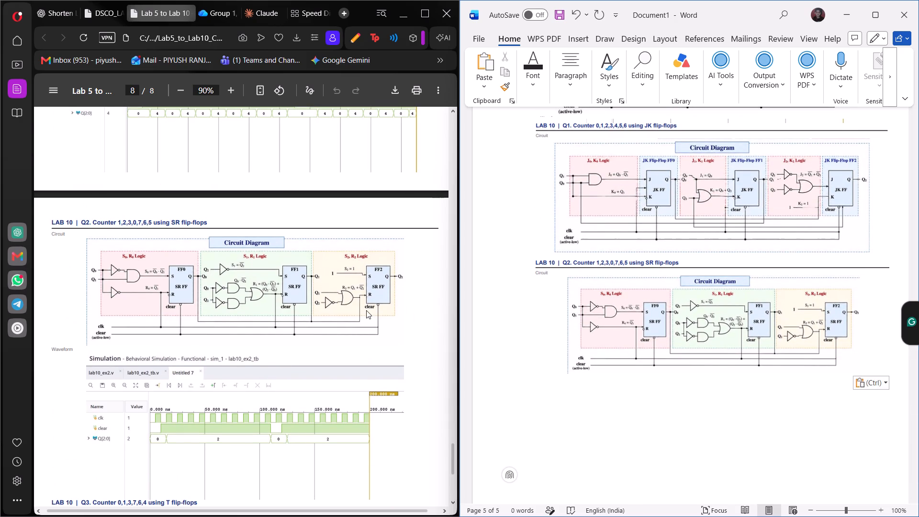
{"action": "scroll", "coordinate": [366, 310], "scroll_direction": "down", "scroll_amount": 3}
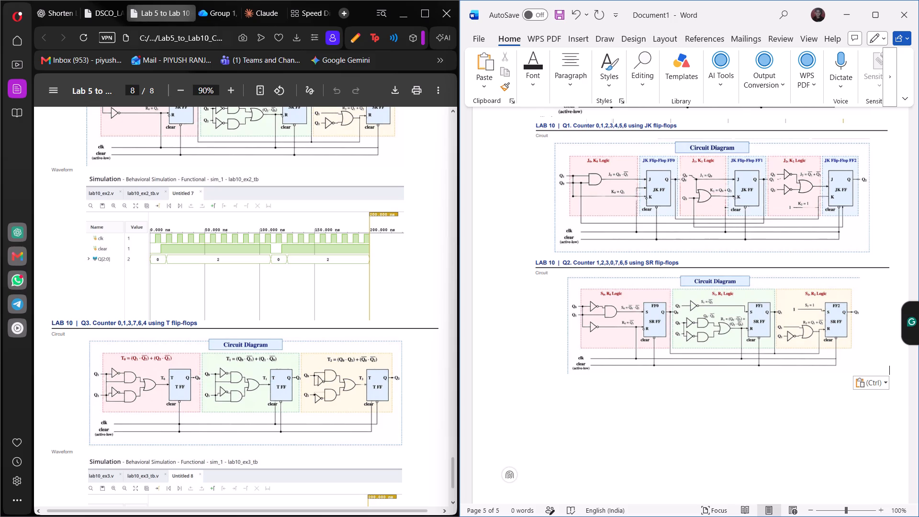
Examine the Lab 10 SR flip-flop waveform and the T flip-flop counter question and code in the DSCO lab PDF.
{"action": "left_click", "coordinate": [112, 9]}
{"action": "scroll", "coordinate": [192, 309], "scroll_direction": "down", "scroll_amount": 1}
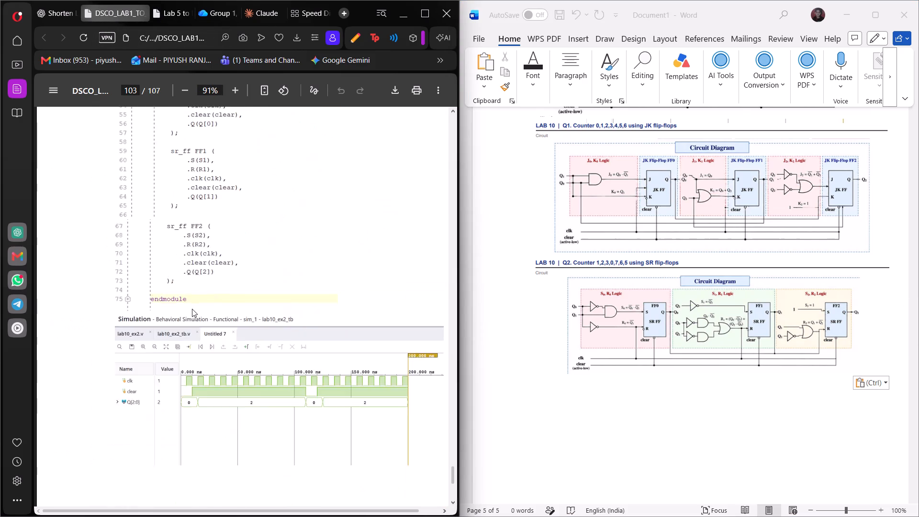
{"action": "scroll", "coordinate": [192, 309], "scroll_direction": "down", "scroll_amount": 16}
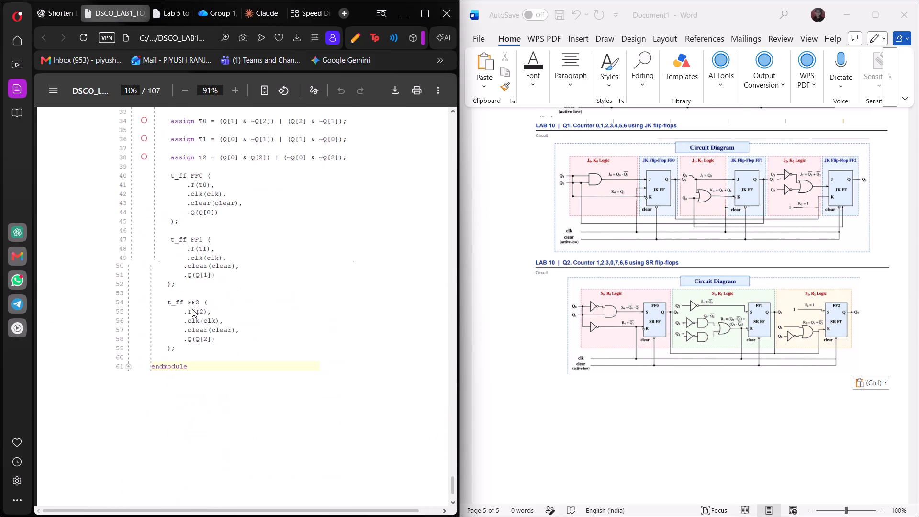
{"action": "scroll", "coordinate": [192, 309], "scroll_direction": "up", "scroll_amount": 13}
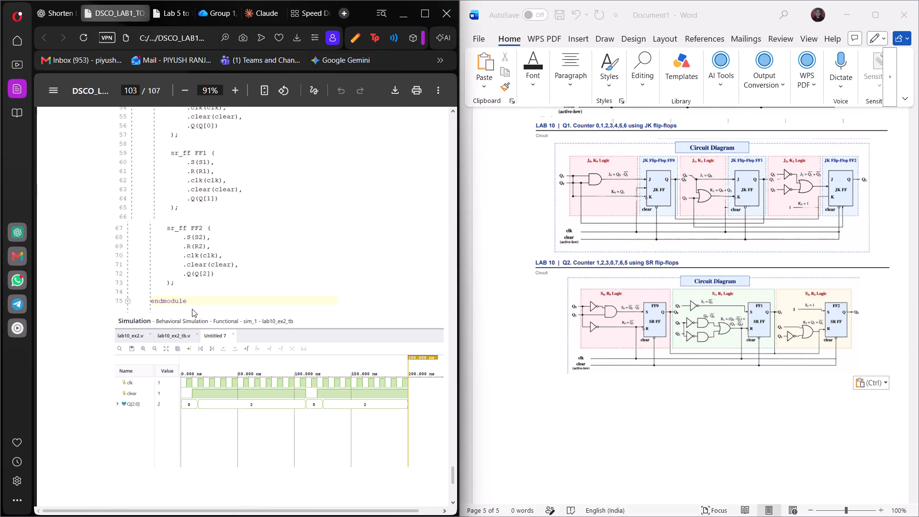
{"action": "scroll", "coordinate": [192, 309], "scroll_direction": "down", "scroll_amount": 4}
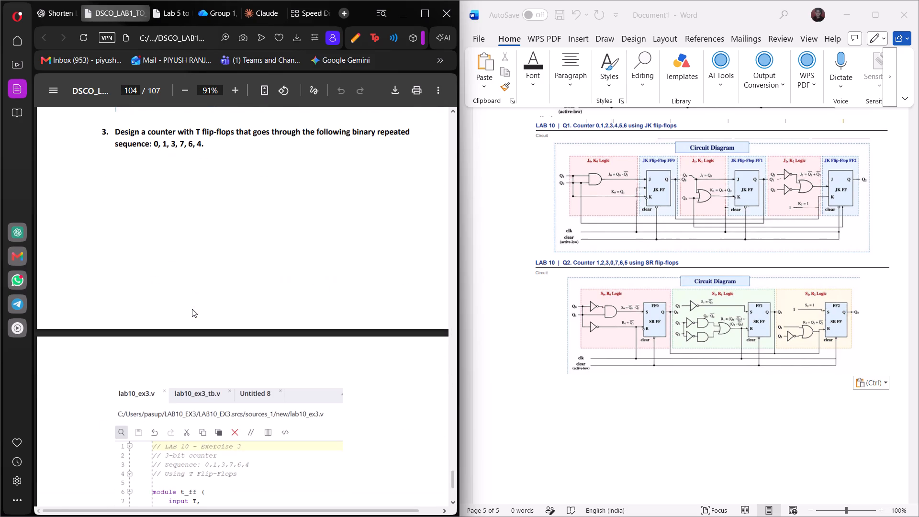
{"action": "scroll", "coordinate": [192, 309], "scroll_direction": "left", "scroll_amount": 1}
{"action": "scroll", "coordinate": [192, 309], "scroll_direction": "down", "scroll_amount": 2}
{"action": "scroll", "coordinate": [192, 309], "scroll_direction": "up", "scroll_amount": 3}
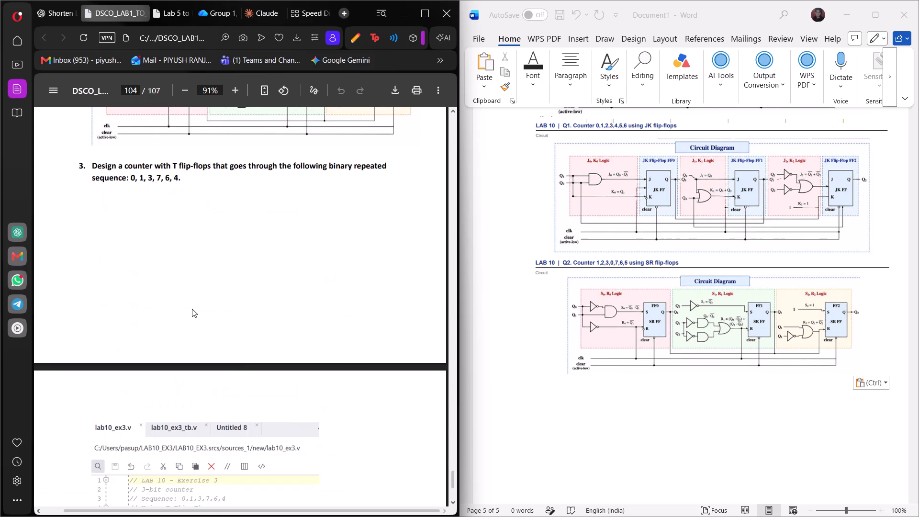
Copy a snapshot of the Lab 10 Q3 heading and T flip-flop counter circuit from the Lab 5 to Lab 10 PDF and paste it under the Lab 10 Q2 picture.
{"action": "left_click", "coordinate": [162, 17]}
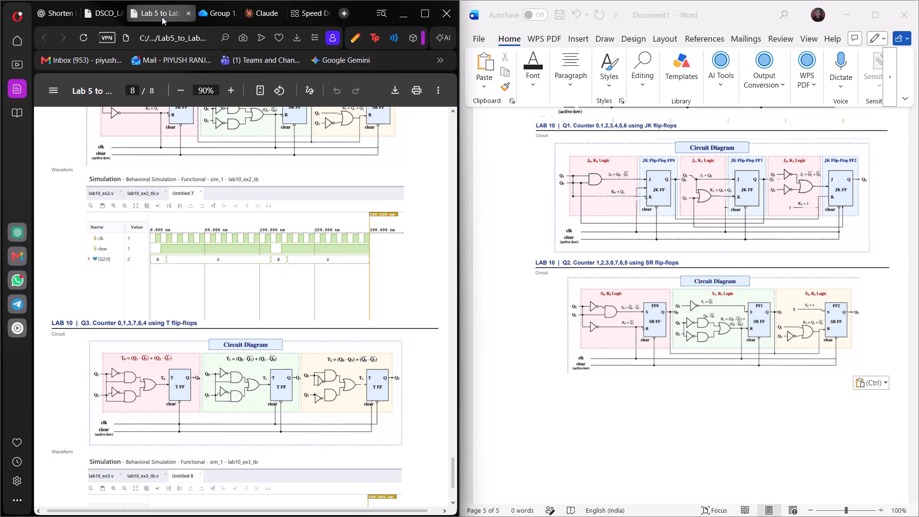
{"action": "scroll", "coordinate": [138, 232], "scroll_direction": "down", "scroll_amount": 2}
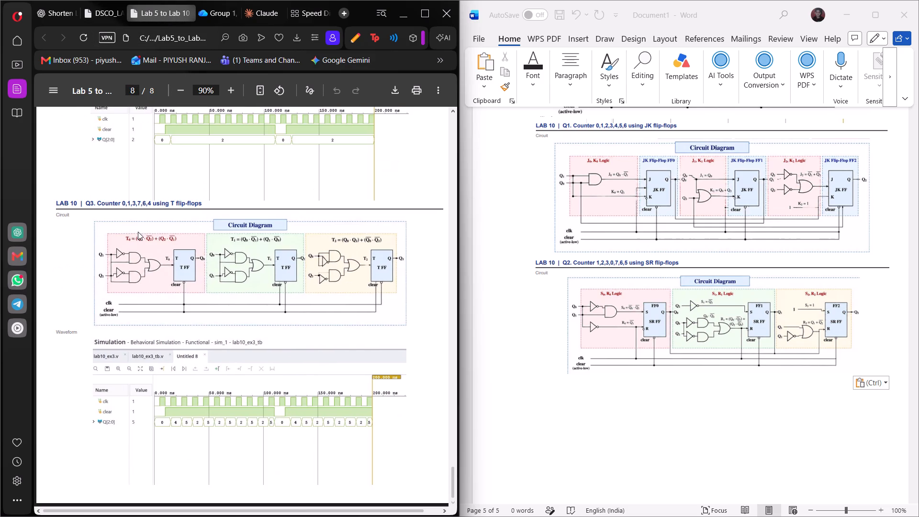
{"action": "right_click", "coordinate": [138, 232]}
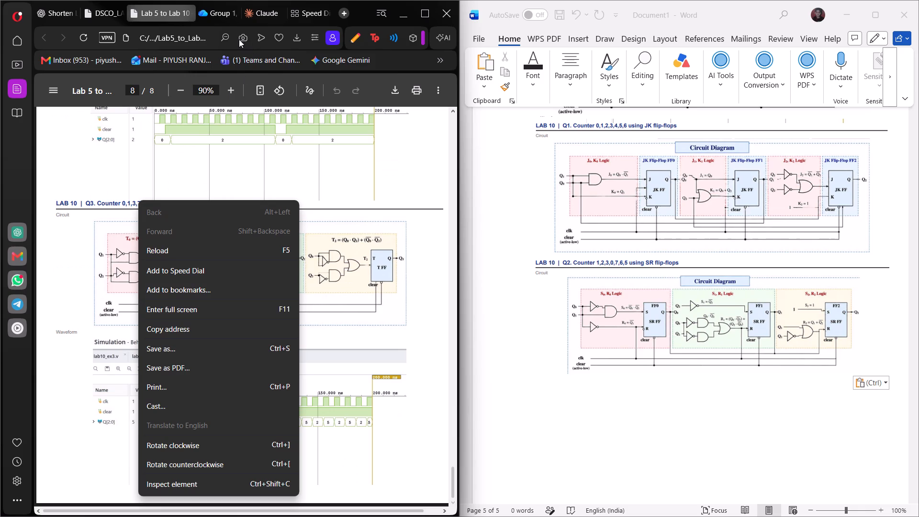
{"action": "left_click", "coordinate": [239, 39]}
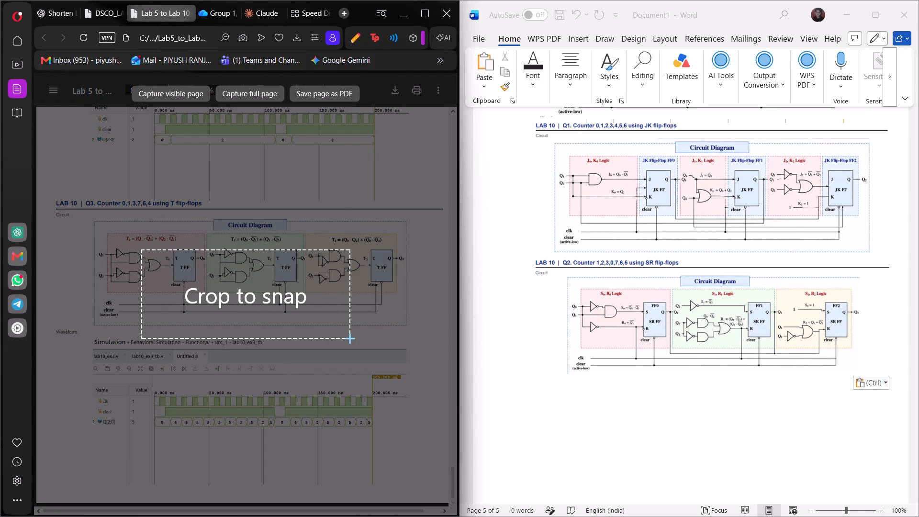
{"action": "left_click_drag", "start_coordinate": [51, 197], "coordinate": [448, 335]}
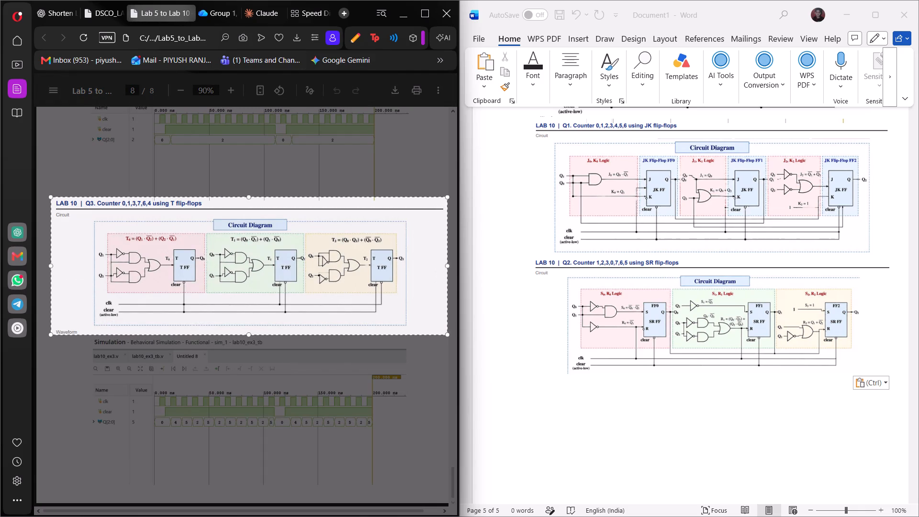
{"action": "left_click_drag", "start_coordinate": [448, 335], "coordinate": [440, 337]}
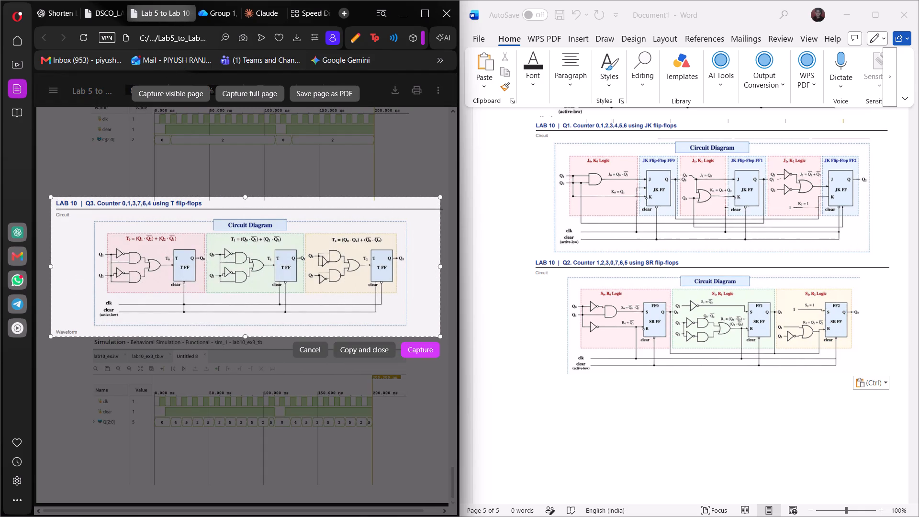
{"action": "left_click", "coordinate": [386, 350]}
{"action": "left_click", "coordinate": [872, 386]}
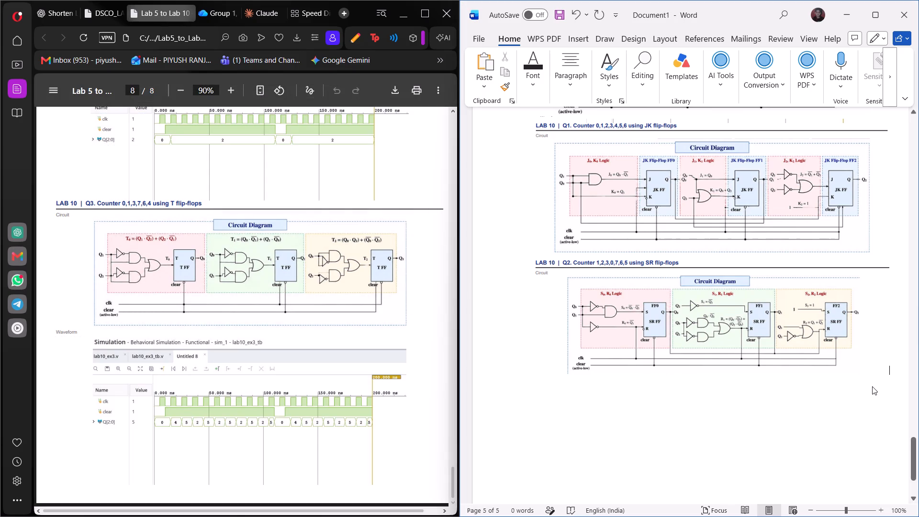
{"action": "key", "text": "ctrl+v"}
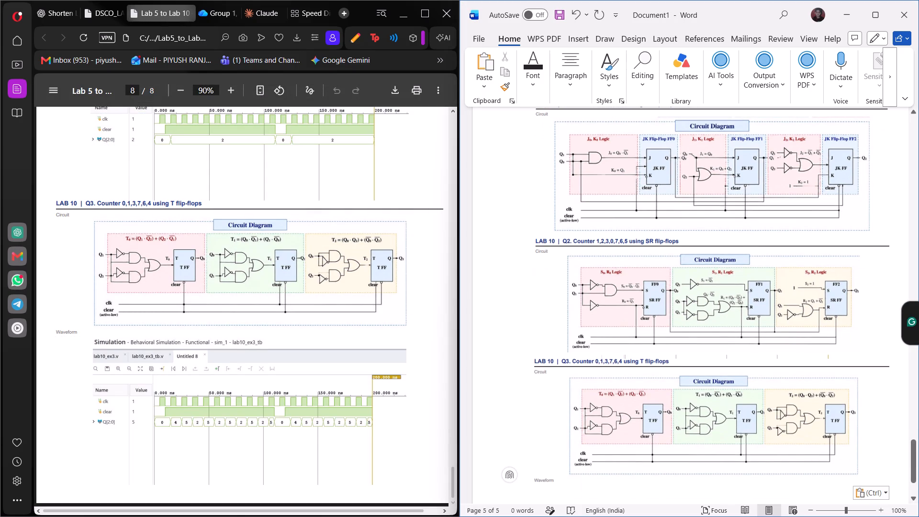
Save the Word document as "DSCO LAB 5-10 CIRCUIT ONLY" in the OneDrive Documents folder and dismiss the data error notice.
{"action": "scroll", "coordinate": [872, 386], "scroll_direction": "down", "scroll_amount": 3}
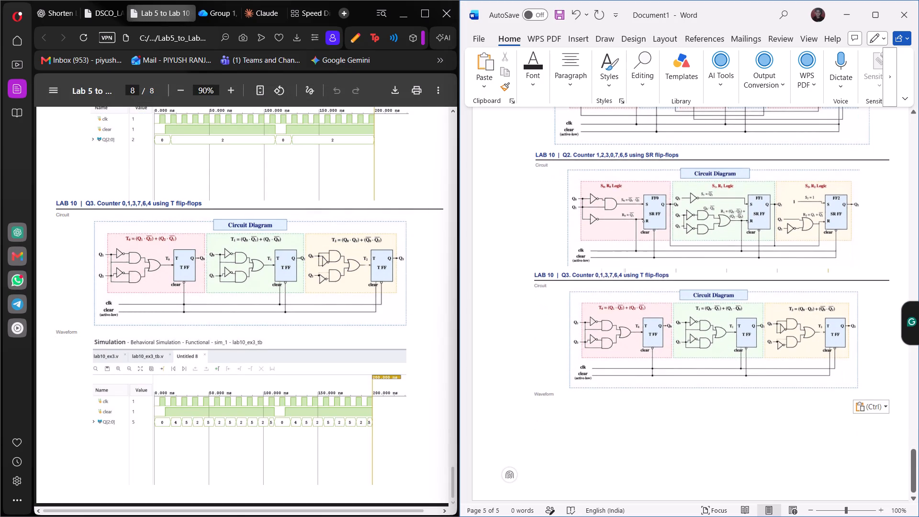
{"action": "left_click", "coordinate": [701, 450]}
{"action": "key", "text": "ctrl+s"}
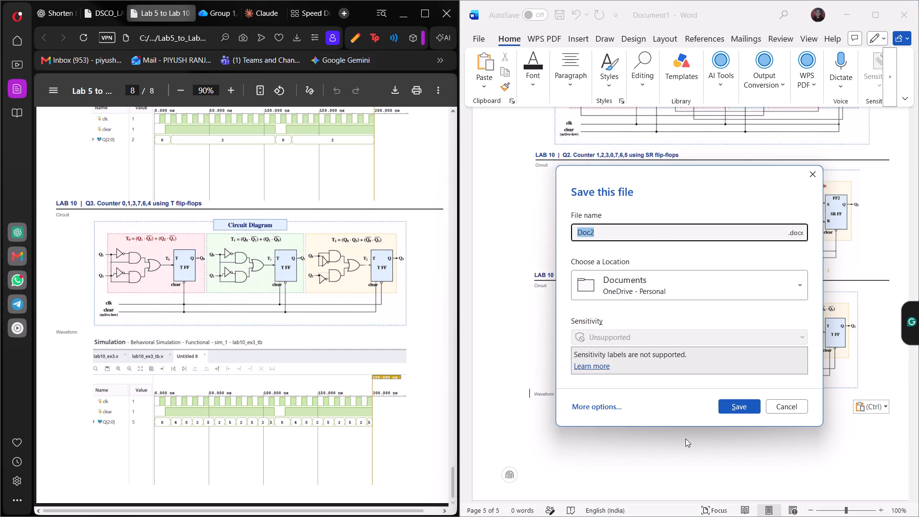
{"action": "key", "text": "BackSpace"}
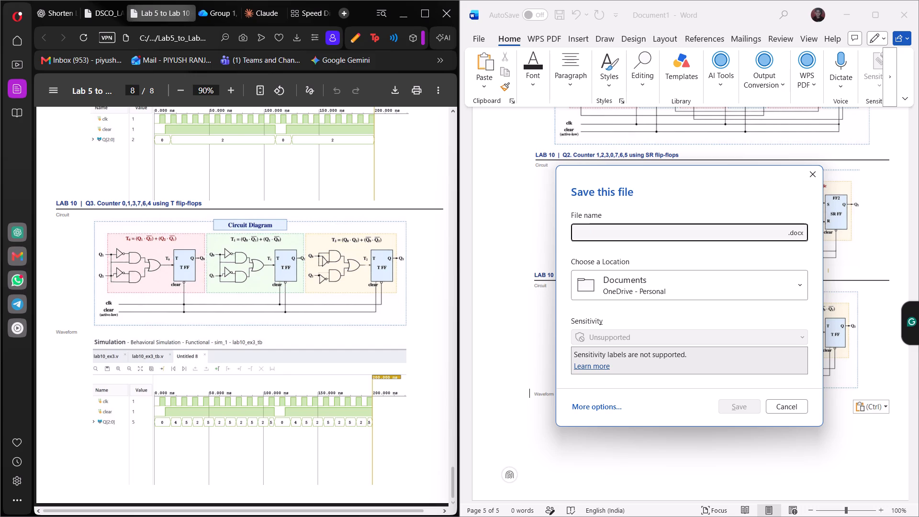
{"action": "type", "text": "LAB 5-10"}
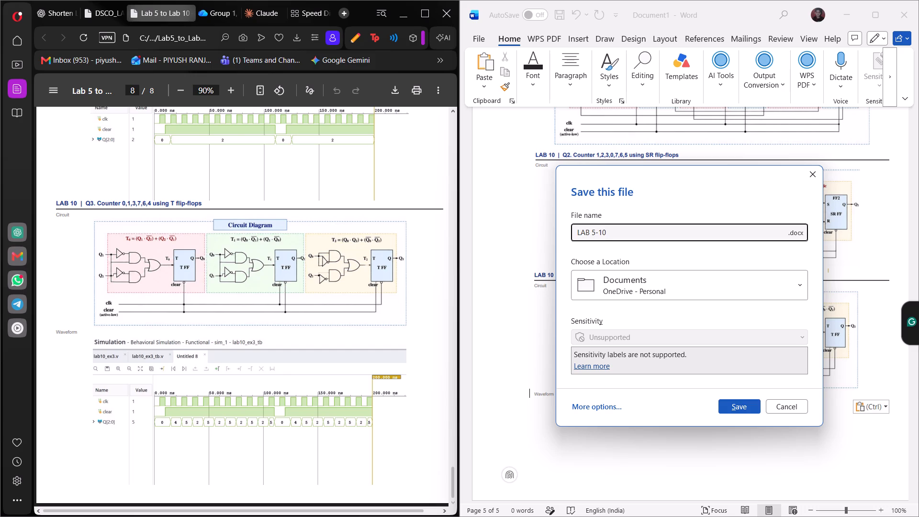
{"action": "key", "text": "space"}
{"action": "type", "text": "CIRCUIT"}
{"action": "key", "text": "shift+parenleft"}
{"action": "key", "text": "BackSpace"}
{"action": "key", "text": "space"}
{"action": "type", "text": "ONLY"}
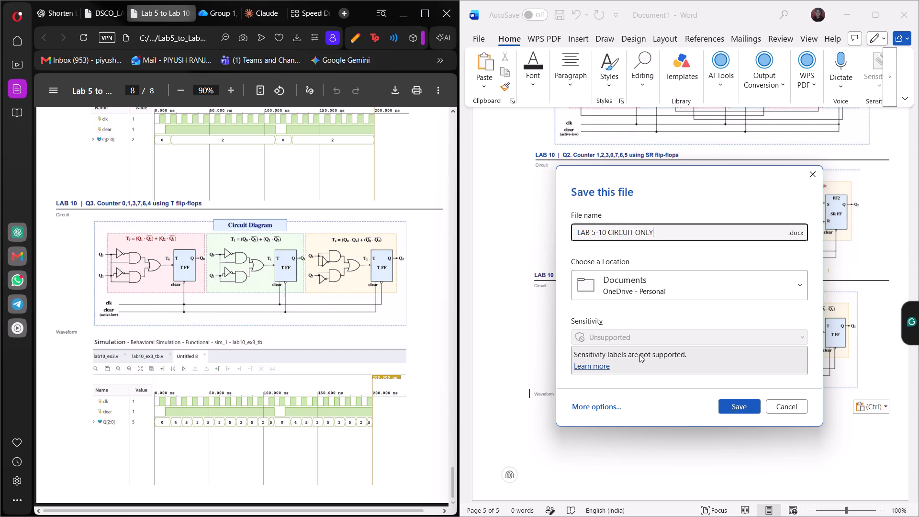
{"action": "left_click", "coordinate": [577, 235]}
{"action": "type", "text": "DSCO"}
{"action": "key", "text": "space"}
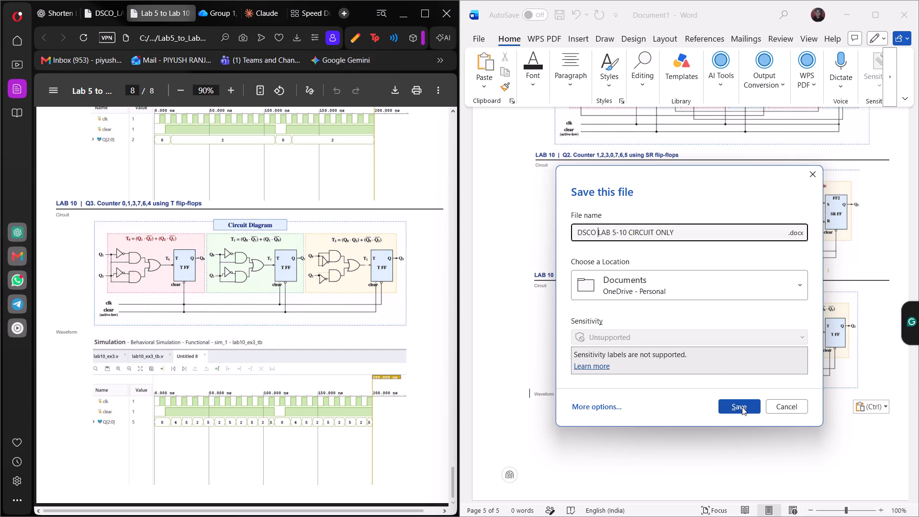
{"action": "left_click", "coordinate": [736, 402]}
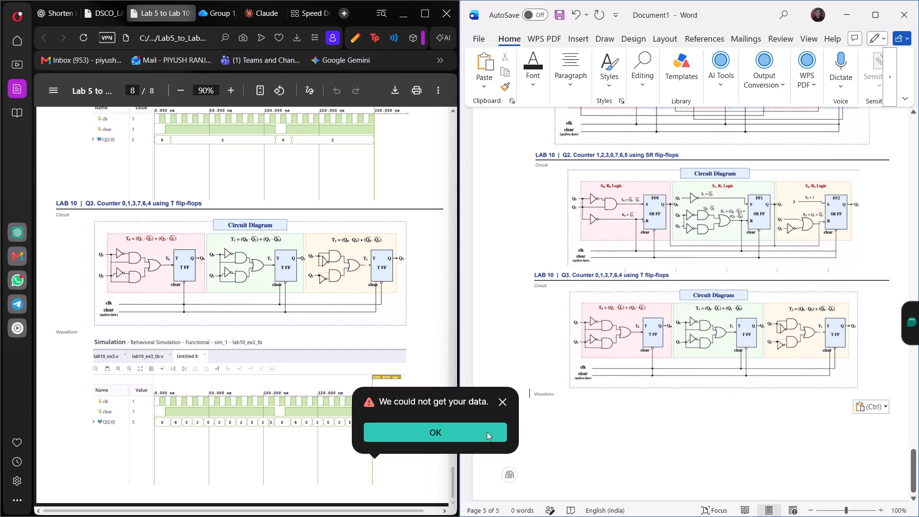
{"action": "left_click", "coordinate": [504, 399]}
Bring up the DSCO lab PDF at the Lab 10 T flip-flop counter question in a maximized browser window, with Word minimized.
{"action": "left_click", "coordinate": [856, 9]}
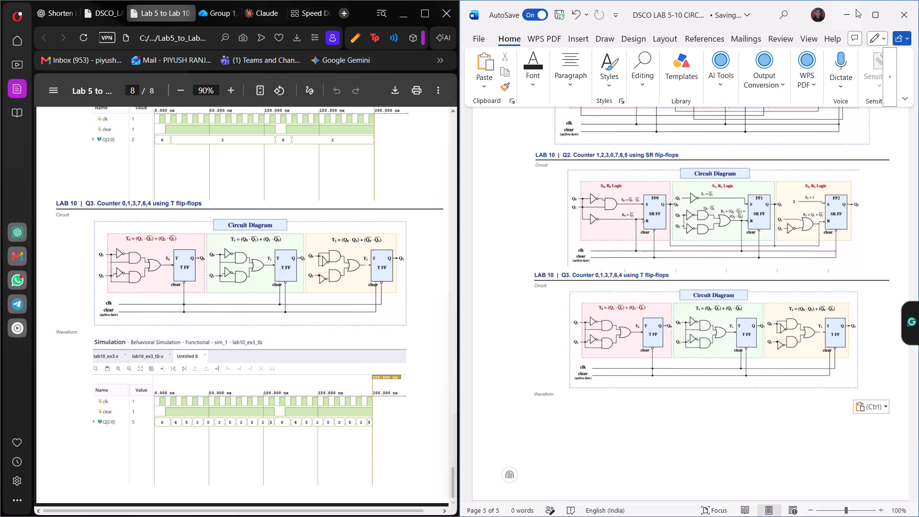
{"action": "double_click", "coordinate": [359, 9]}
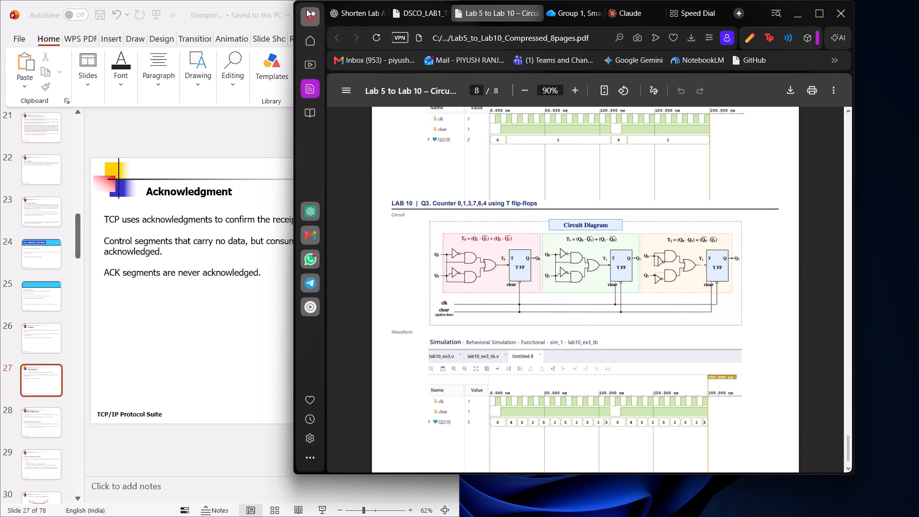
{"action": "left_click_drag", "start_coordinate": [306, 9], "coordinate": [758, 16]}
{"action": "double_click", "coordinate": [758, 16]}
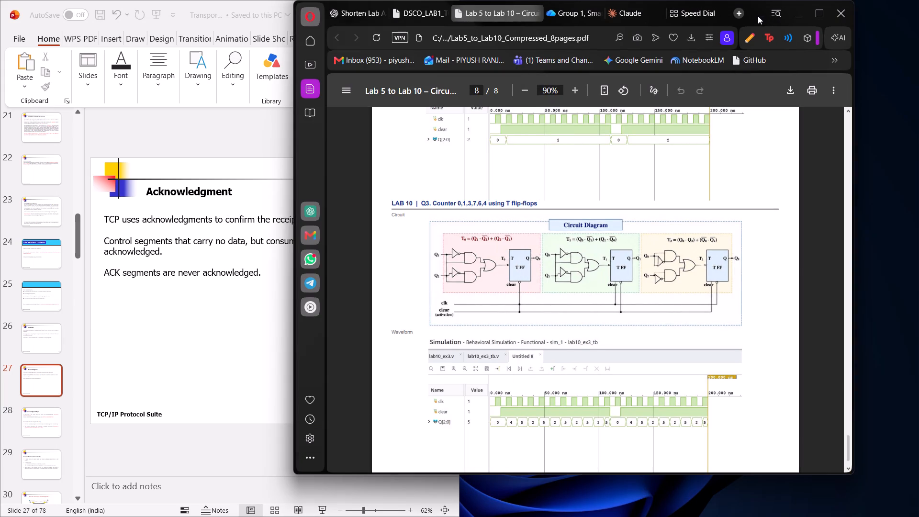
{"action": "double_click", "coordinate": [758, 16]}
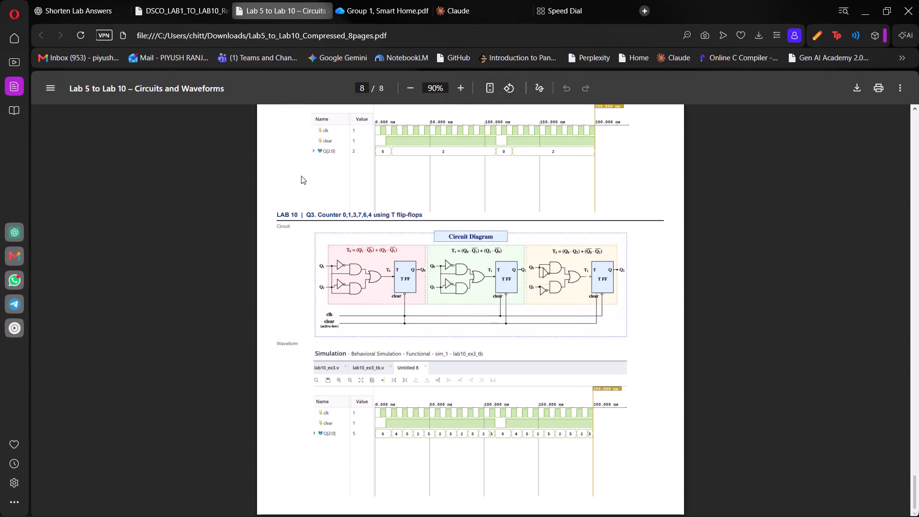
{"action": "left_click", "coordinate": [217, 0]}
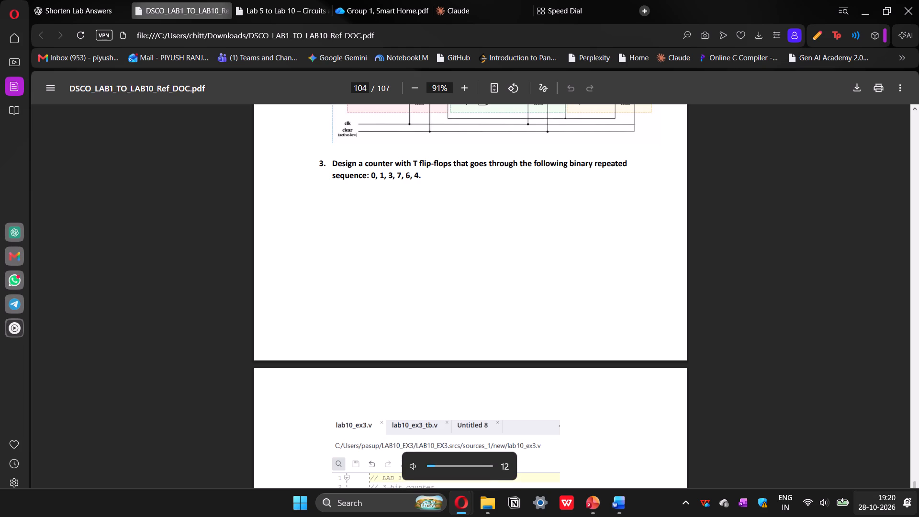
{"action": "scroll", "coordinate": [918, 515], "scroll_direction": "up", "scroll_amount": 1}
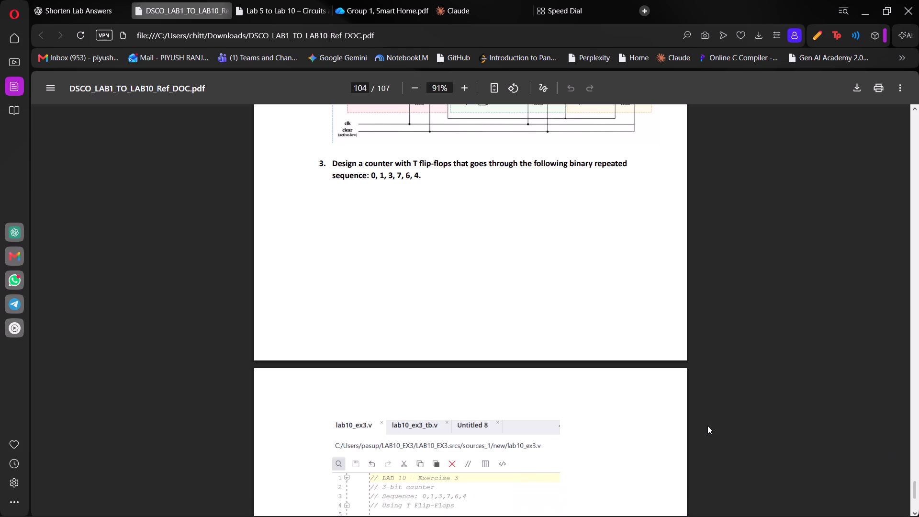
{"action": "left_click", "coordinate": [707, 426]}
Toggle playback in the browser's sidebar music player and close the player to return to the DSCO lab PDF.
{"action": "left_click", "coordinate": [7, 333]}
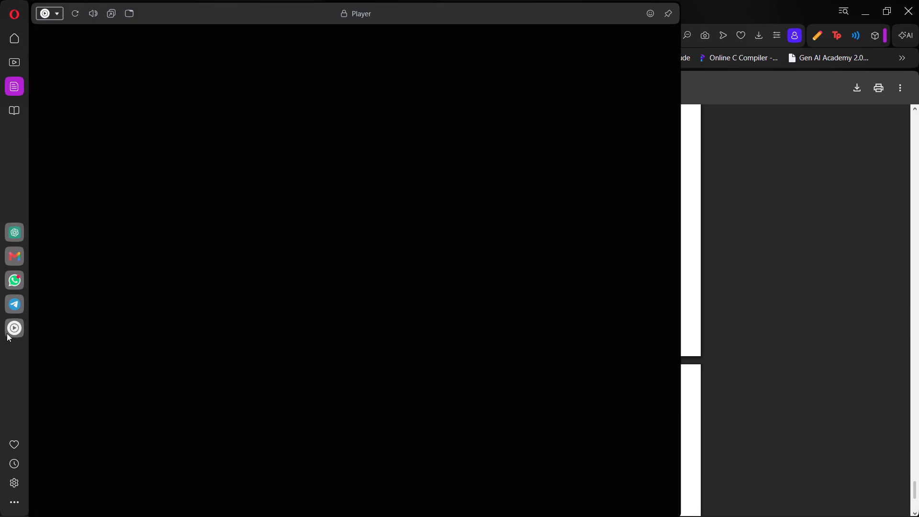
{"action": "key", "text": "space"}
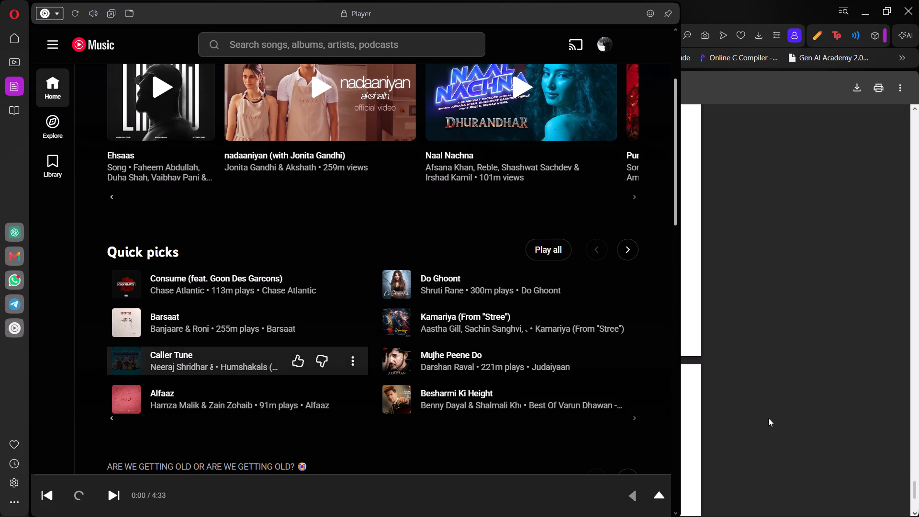
{"action": "left_click", "coordinate": [768, 418]}
Examine the Lab 10 SR flip-flop counter circuit and the Exercise 3 T flip-flop code in the DSCO lab PDF.
{"action": "scroll", "coordinate": [430, 200], "scroll_direction": "up", "scroll_amount": 2}
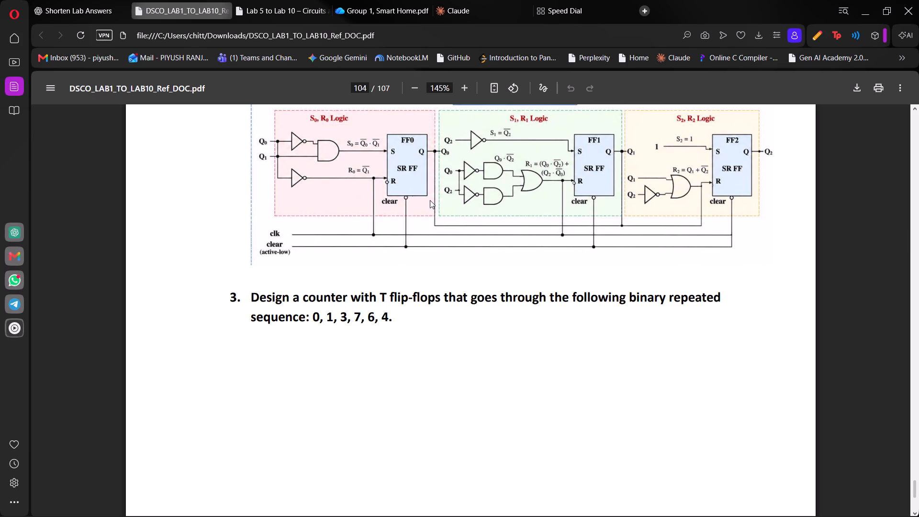
{"action": "right_click", "coordinate": [471, 354]}
{"action": "scroll", "coordinate": [471, 354], "scroll_direction": "down", "scroll_amount": 3}
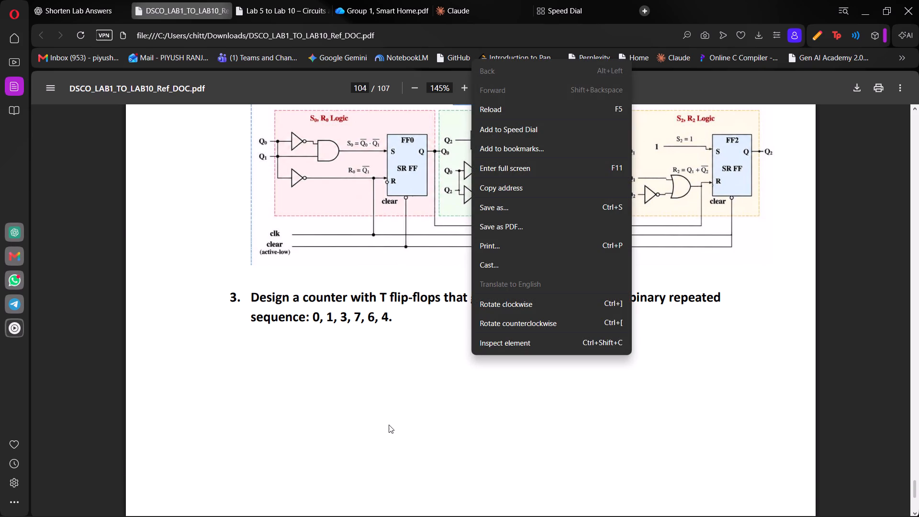
{"action": "scroll", "coordinate": [389, 425], "scroll_direction": "down", "scroll_amount": 4}
{"action": "scroll", "coordinate": [316, 266], "scroll_direction": "down", "scroll_amount": 2}
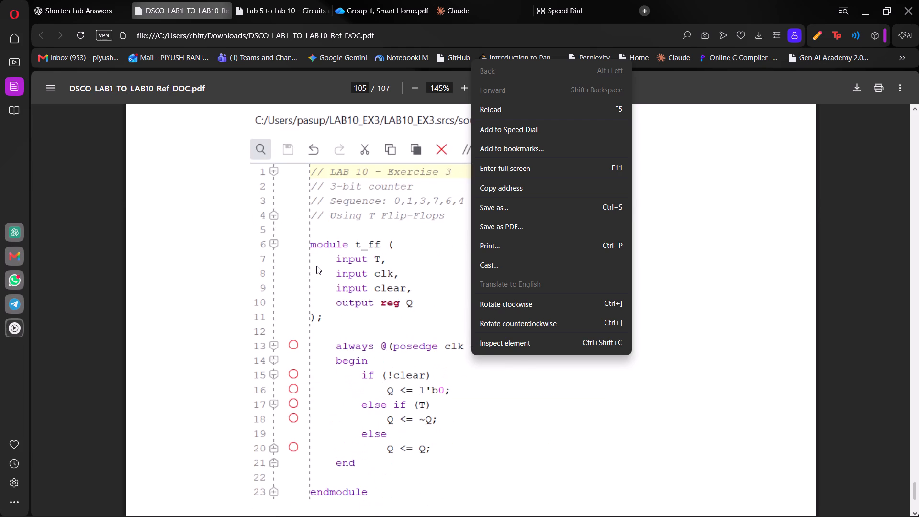
{"action": "scroll", "coordinate": [316, 266], "scroll_direction": "down", "scroll_amount": 1}
{"action": "left_click", "coordinate": [195, 298]}
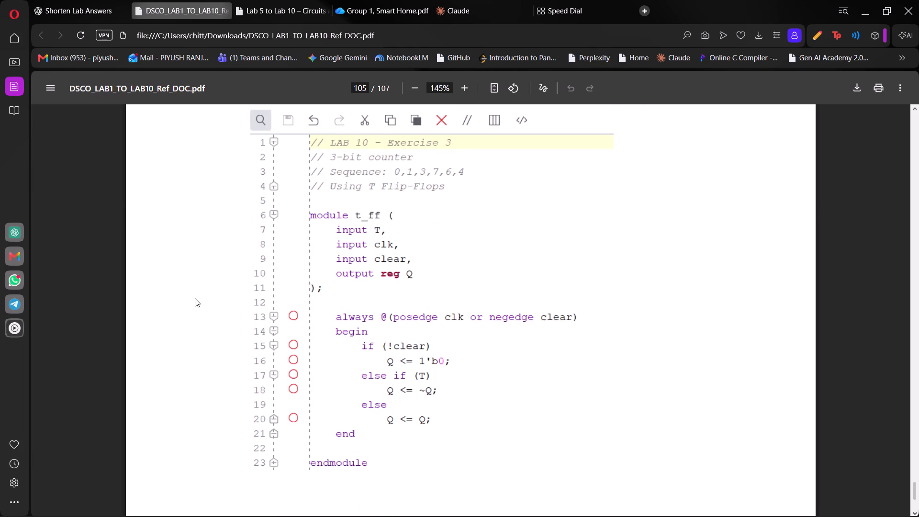
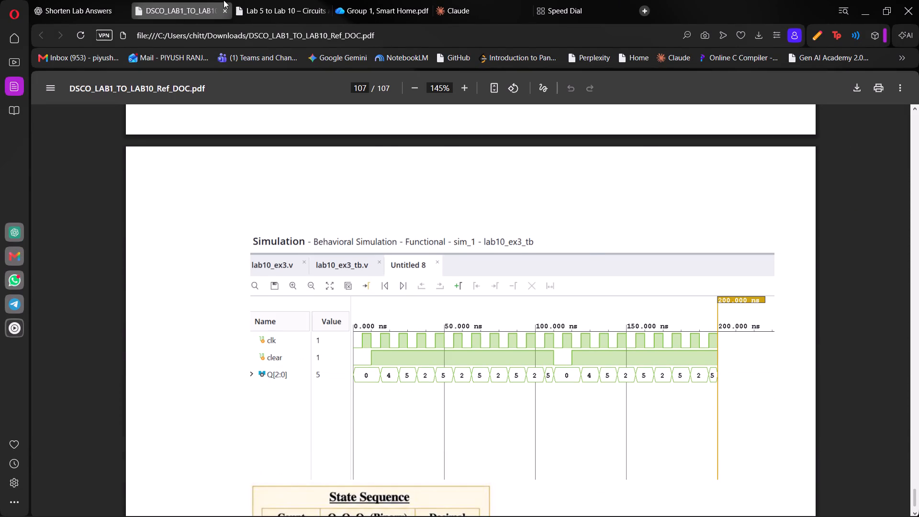
Arrange the Lab 5 to Lab 10 circuits PDF and the DSCO LAB 5-10 CIRCUIT ONLY Word document side by side.
{"action": "left_click", "coordinate": [303, 0]}
{"action": "key", "text": "super+Left"}
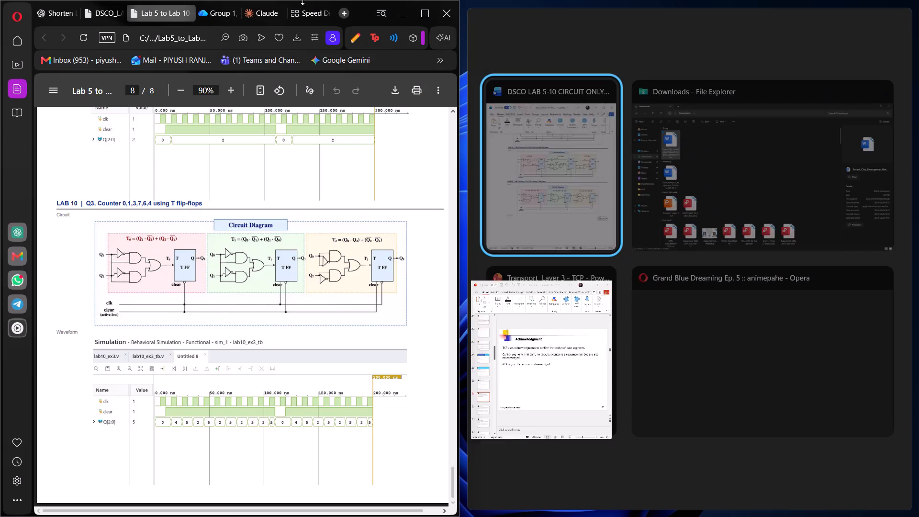
{"action": "left_click", "coordinate": [536, 143]}
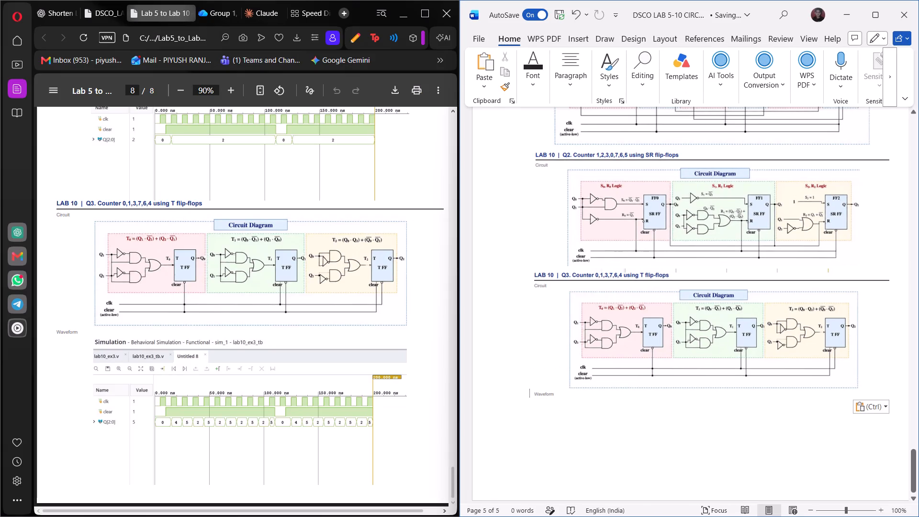
Save a copy of the Word document in PDF format as "DSCO LAB 5-10 CIRCUIT ONLY" in the OneDrive Documents folder.
{"action": "left_click", "coordinate": [505, 163]}
{"action": "left_click", "coordinate": [493, 38]}
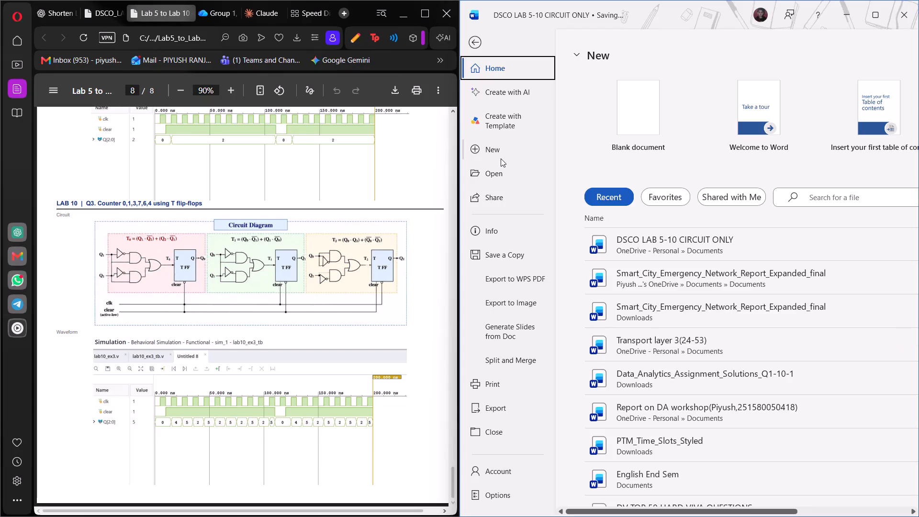
{"action": "left_click", "coordinate": [504, 257]}
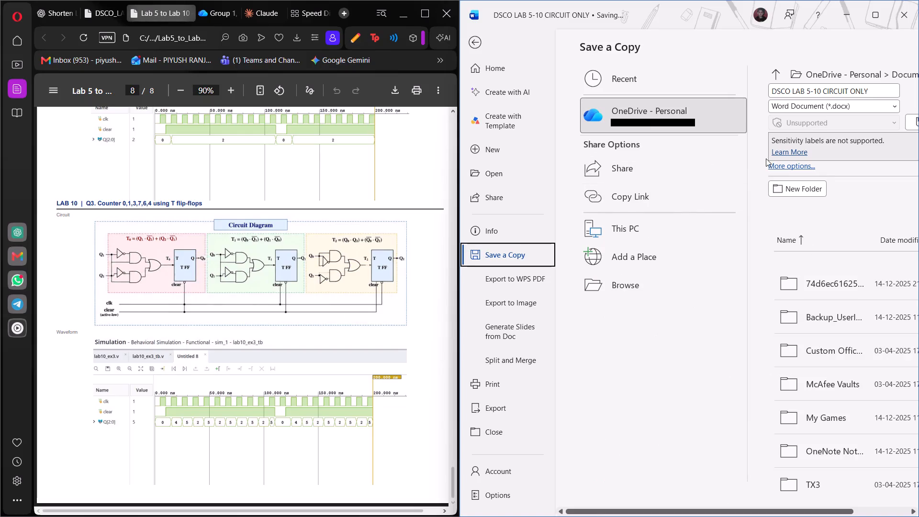
{"action": "left_click", "coordinate": [659, 277]}
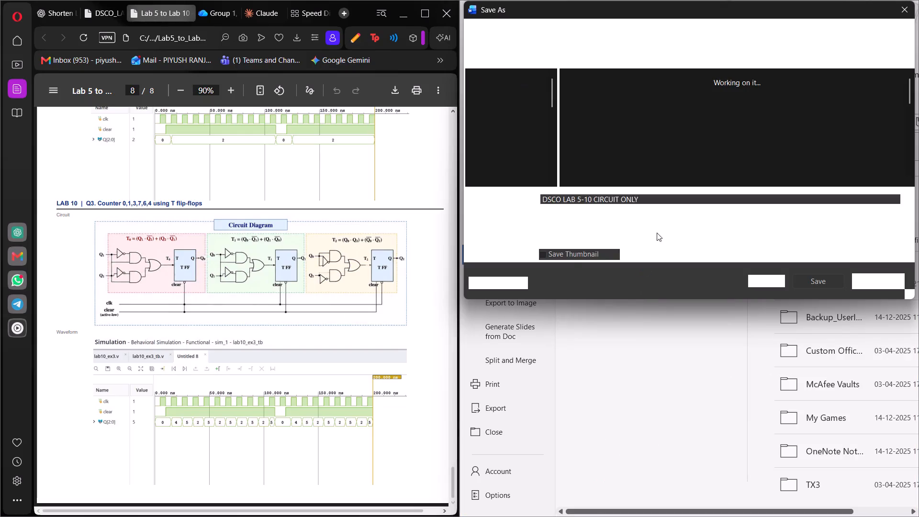
{"action": "left_click", "coordinate": [659, 198]}
{"action": "left_click", "coordinate": [661, 212]}
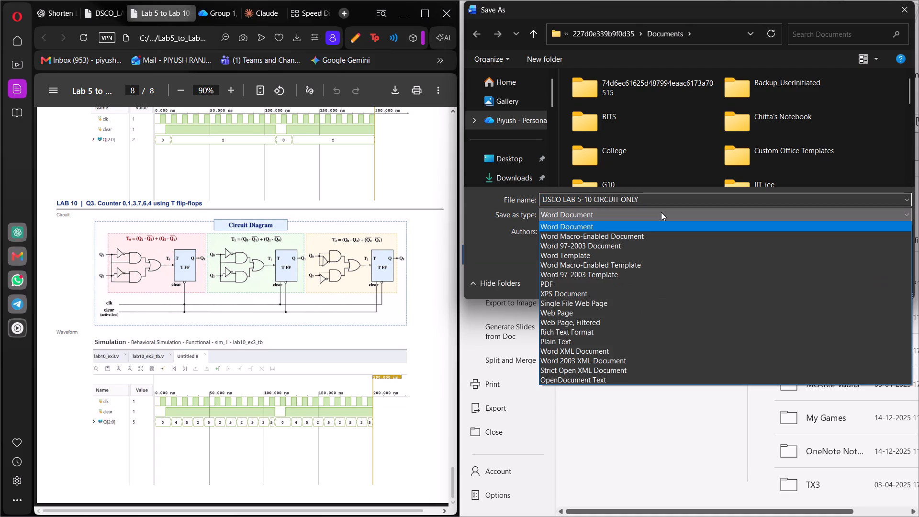
{"action": "left_click", "coordinate": [673, 284]}
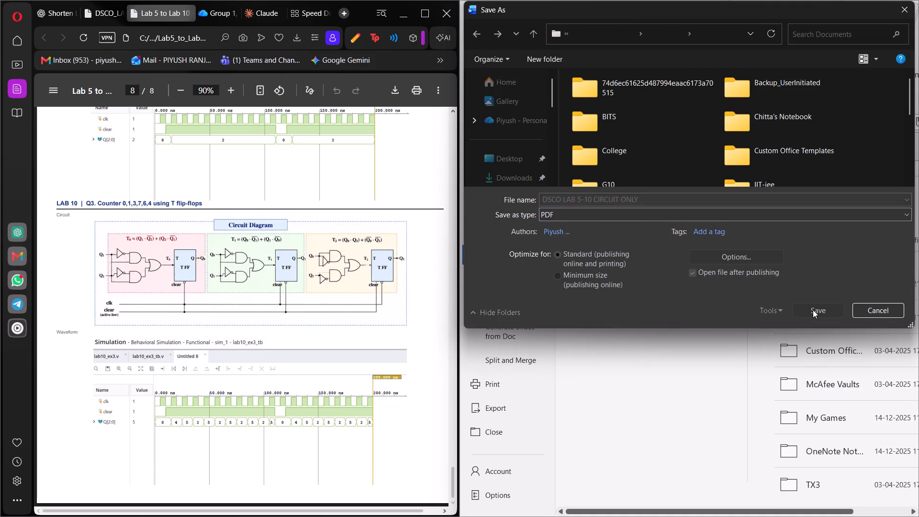
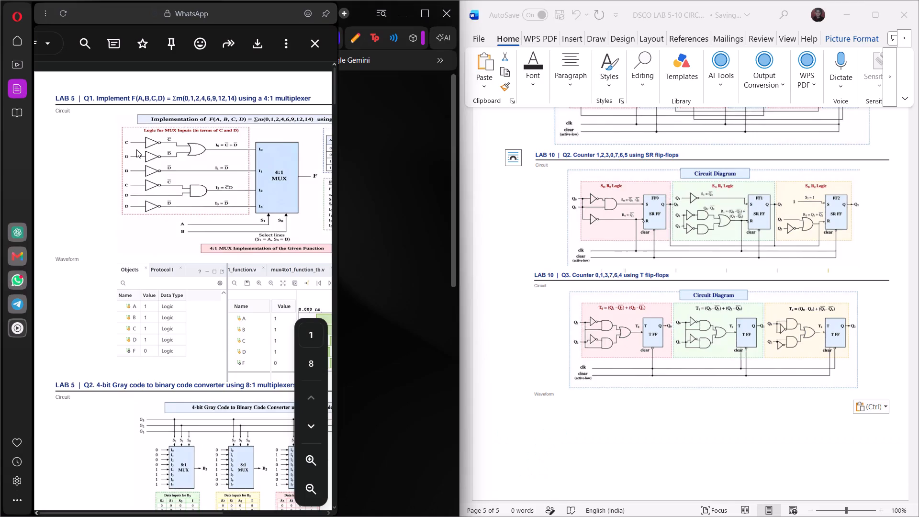
Close the Lab 5 to Lab 10 PDF preview in WhatsApp and return to the group chat.
{"action": "key", "text": "Escape"}
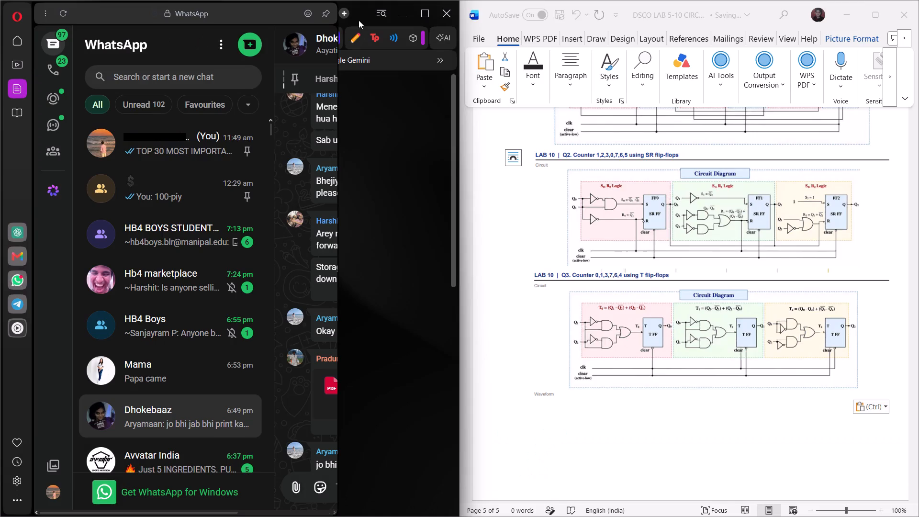